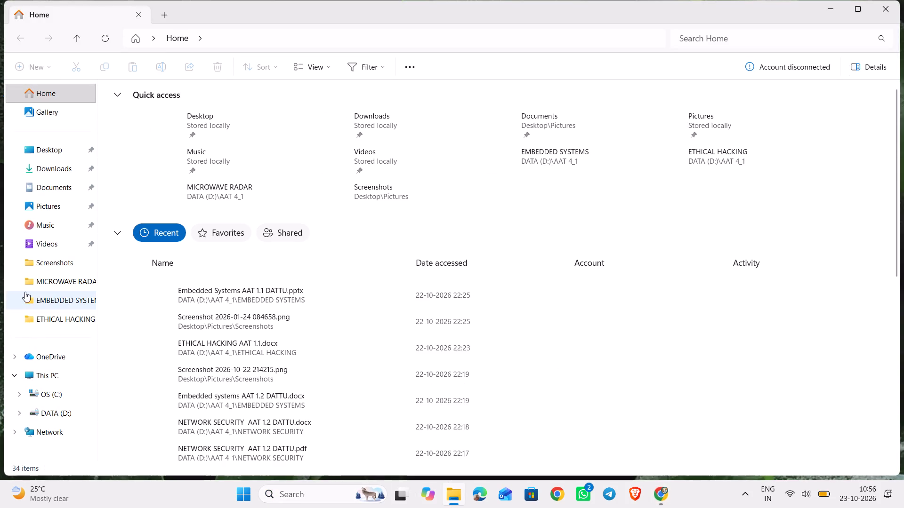
{"action": "double_click", "coordinate": [50, 378]}
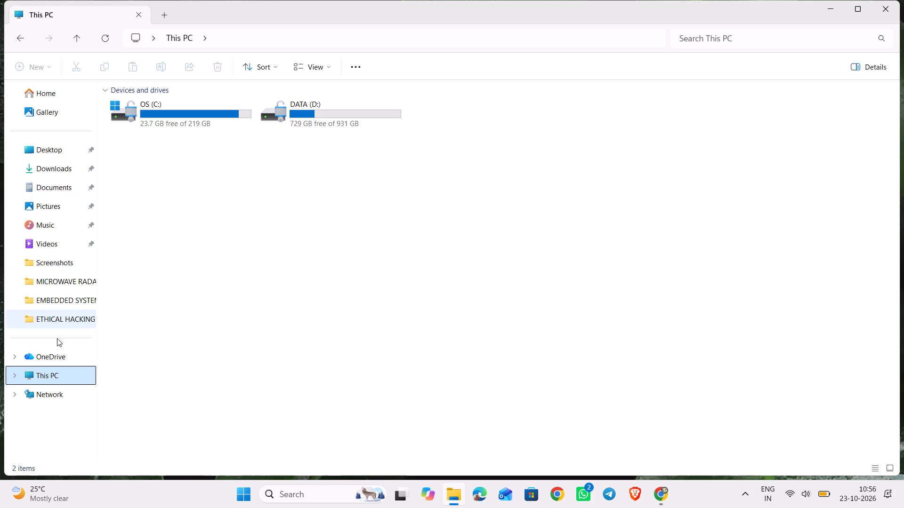
{"action": "double_click", "coordinate": [333, 104]}
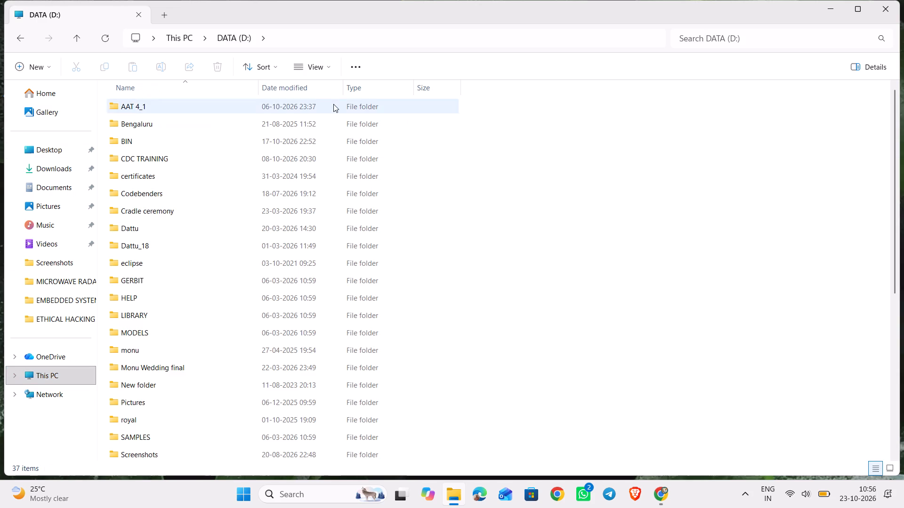
{"action": "double_click", "coordinate": [201, 99]}
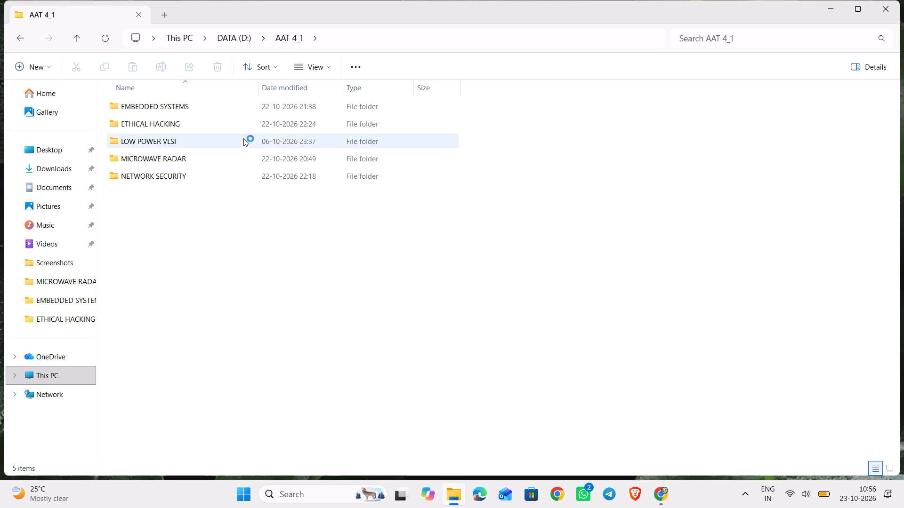
{"action": "double_click", "coordinate": [257, 128]}
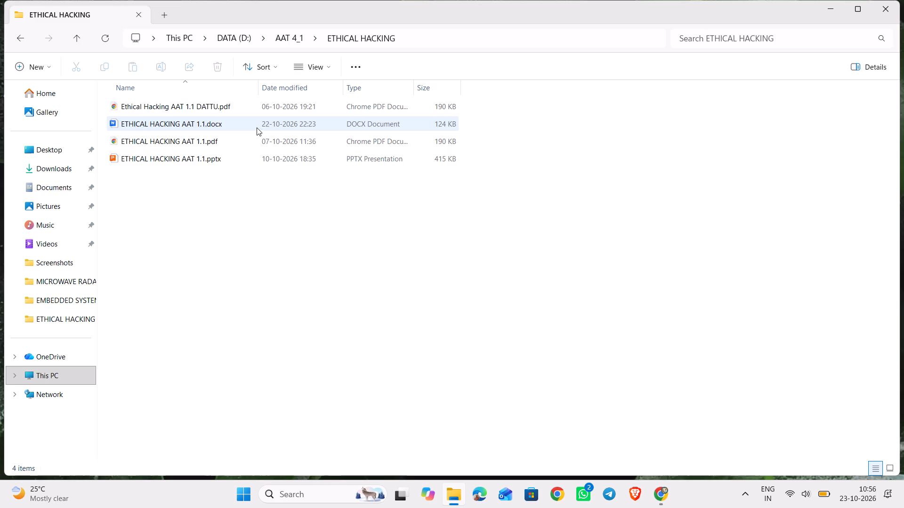
{"action": "right_click", "coordinate": [244, 124]}
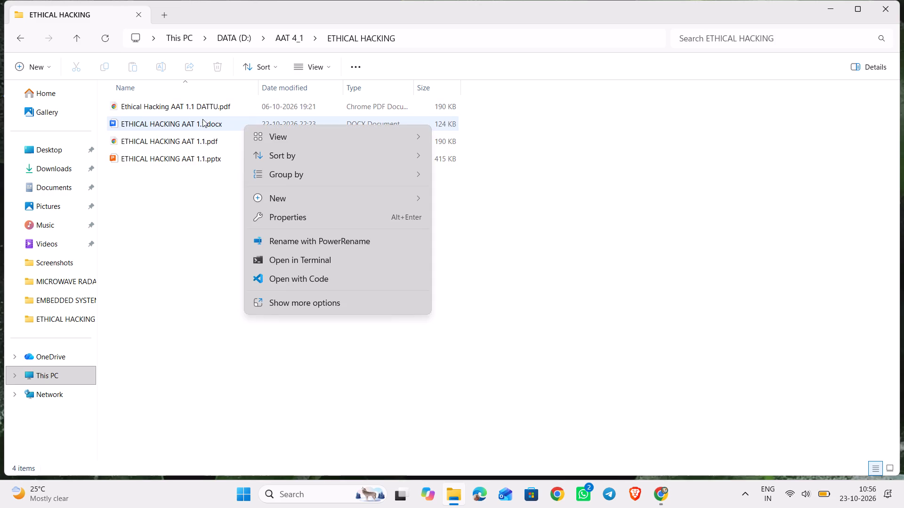
{"action": "right_click", "coordinate": [202, 122]}
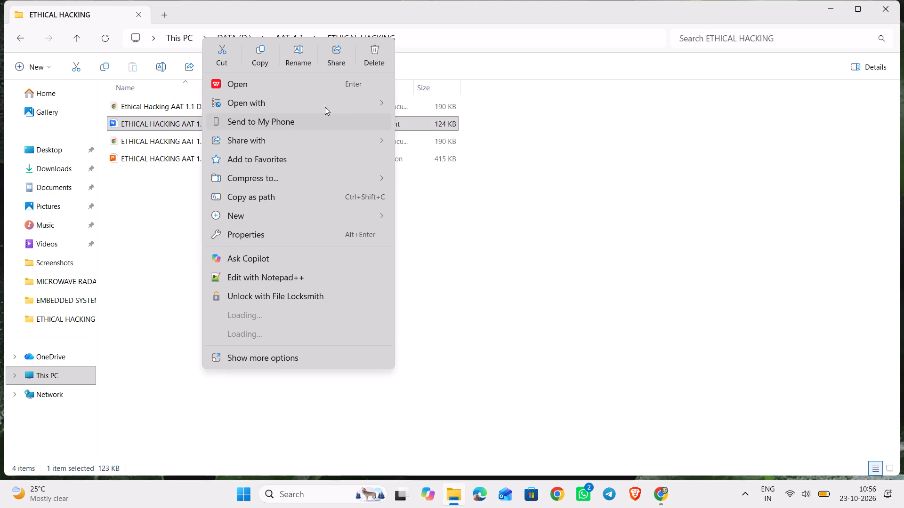
{"action": "left_click", "coordinate": [459, 101]}
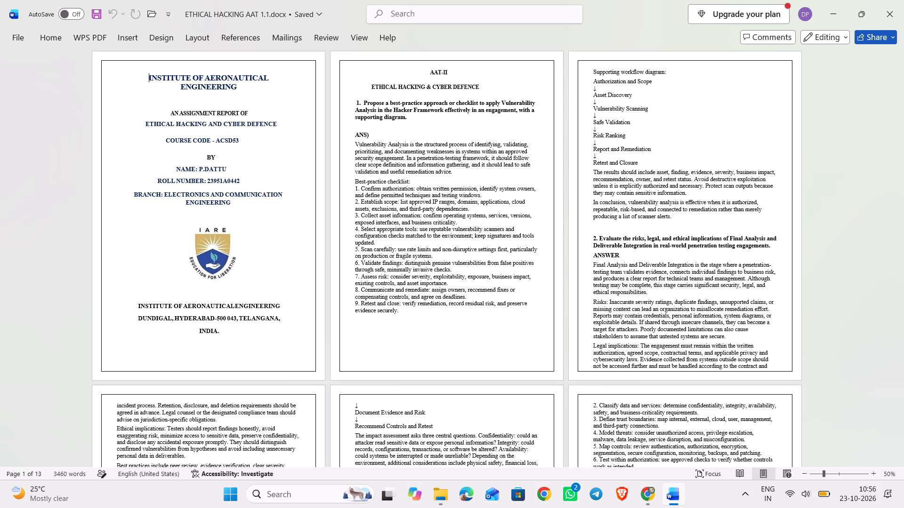
Join question 1's opening answer paragraph to its "ANS)" line, separated by a space, and copy the "ANS)" label.
{"action": "left_click", "coordinate": [353, 142]}
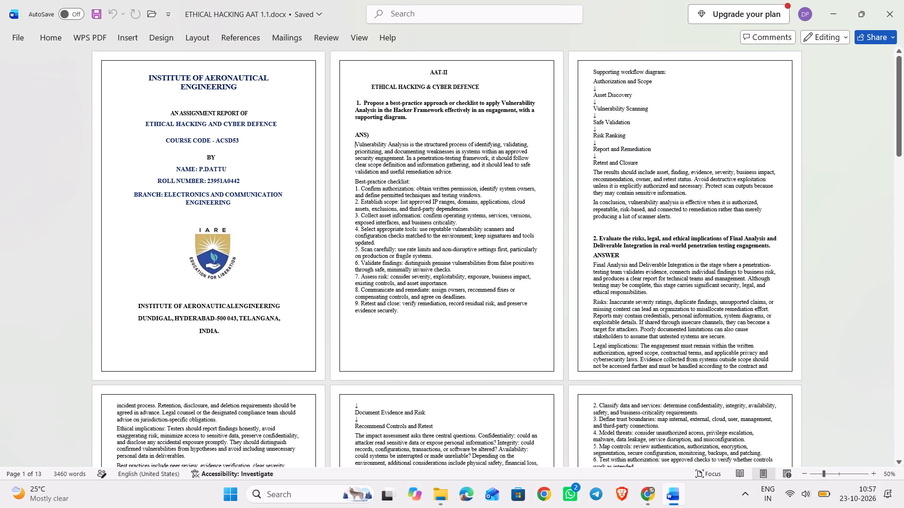
{"action": "key", "text": "BackSpace"}
{"action": "key", "text": "space"}
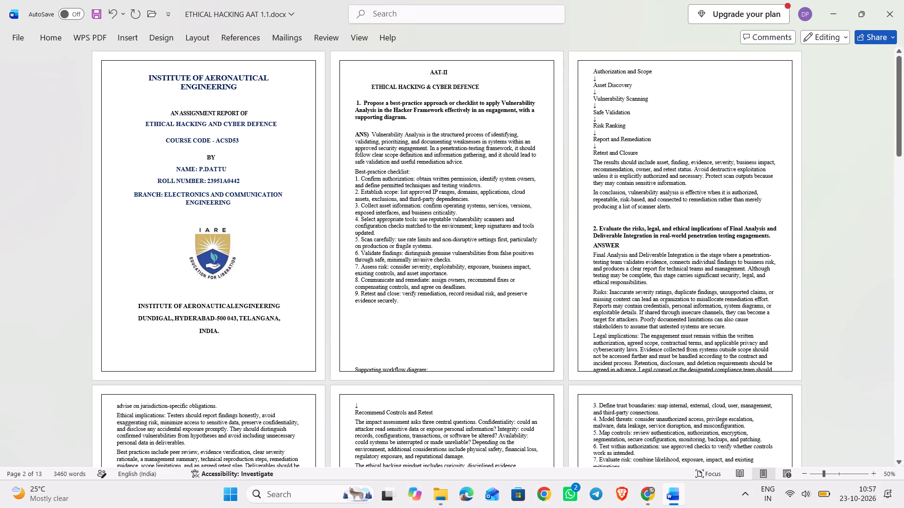
{"action": "left_click_drag", "start_coordinate": [355, 134], "coordinate": [370, 135]}
{"action": "left_click_drag", "start_coordinate": [370, 135], "coordinate": [369, 133]}
{"action": "key", "text": "ctrl+c"}
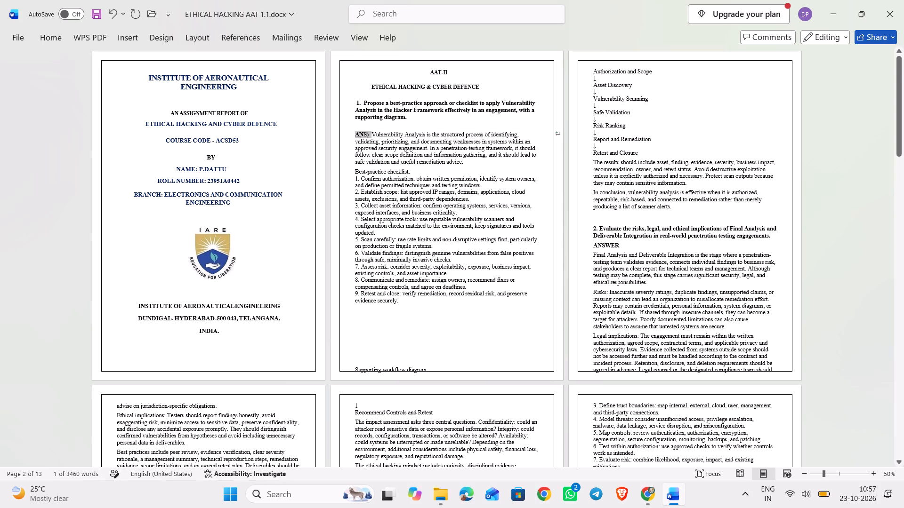
Reduce the empty lines above "Supporting workflow diagram:" in answer 1 to a single blank line.
{"action": "scroll", "coordinate": [322, 285], "scroll_direction": "down", "scroll_amount": 2}
{"action": "left_click", "coordinate": [367, 266]}
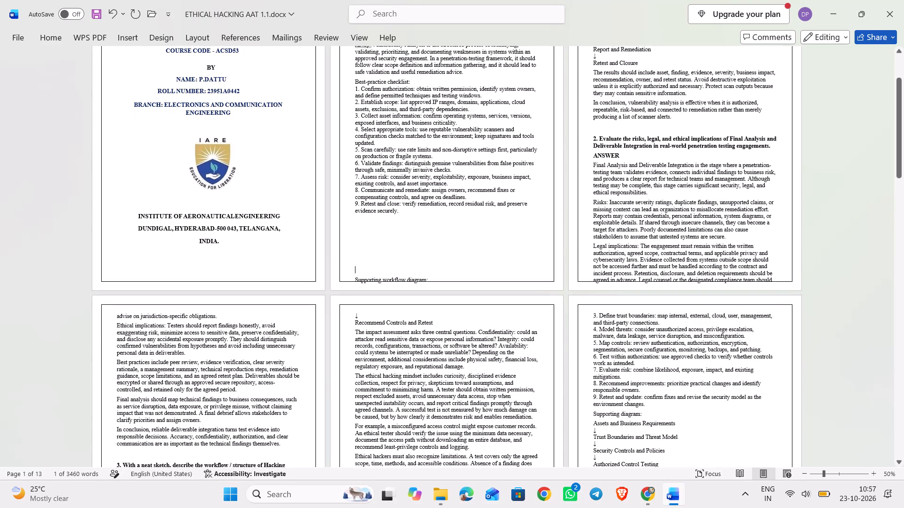
{"action": "key", "text": "Down"}
{"action": "key", "text": "Up"}
{"action": "key", "text": "BackSpace"}
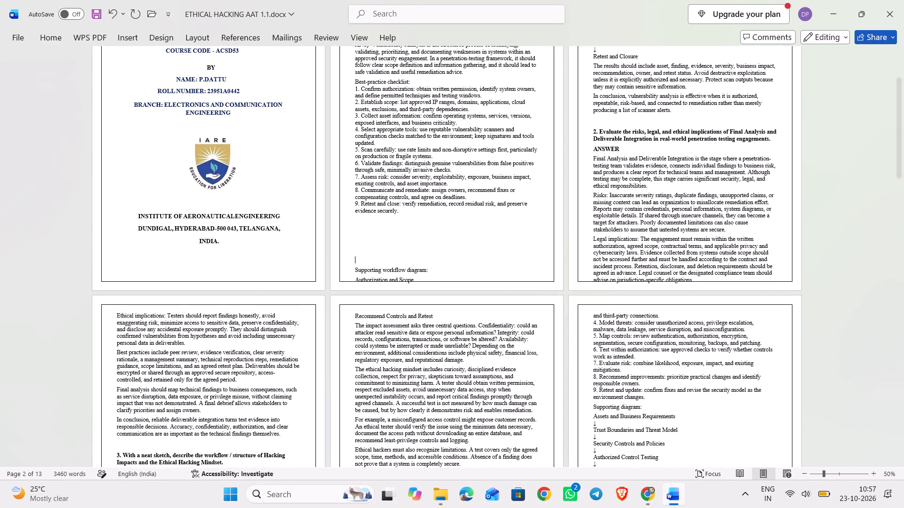
{"action": "key", "text": "BackSpace"}
{"action": "key", "text": "BackSpace"}
{"action": "key", "text": "BackSpace"}
{"action": "key", "text": "BackSpace"}
{"action": "key", "text": "BackSpace"}
{"action": "key", "text": "Return"}
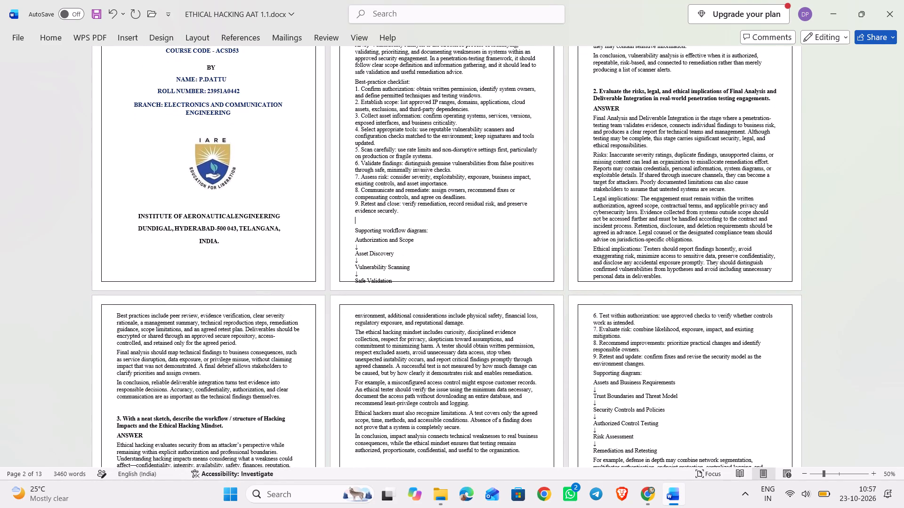
Replace the "ANSWER" heading of question 2 with the copied "ANS)" label at the start of its first paragraph, keeping a blank line above.
{"action": "scroll", "coordinate": [570, 251], "scroll_direction": "up", "scroll_amount": 1}
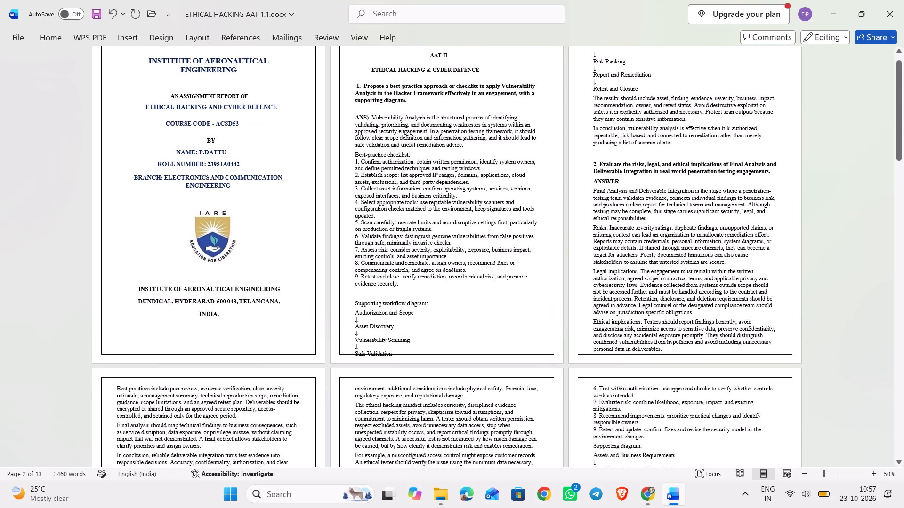
{"action": "left_click", "coordinate": [626, 184]}
{"action": "key", "text": "BackSpace"}
{"action": "key", "text": "BackSpace"}
{"action": "key", "text": "BackSpace"}
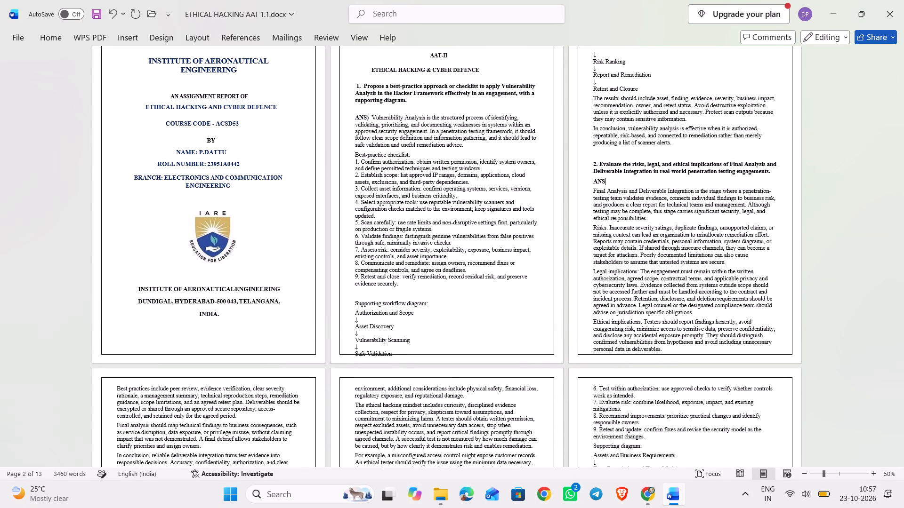
{"action": "key", "text": "BackSpace"}
{"action": "key", "text": "BackSpace"}
{"action": "key", "text": "BackSpace"}
{"action": "key", "text": "Down"}
{"action": "key", "text": "ctrl+v"}
{"action": "key", "text": "space"}
{"action": "key", "text": "Up"}
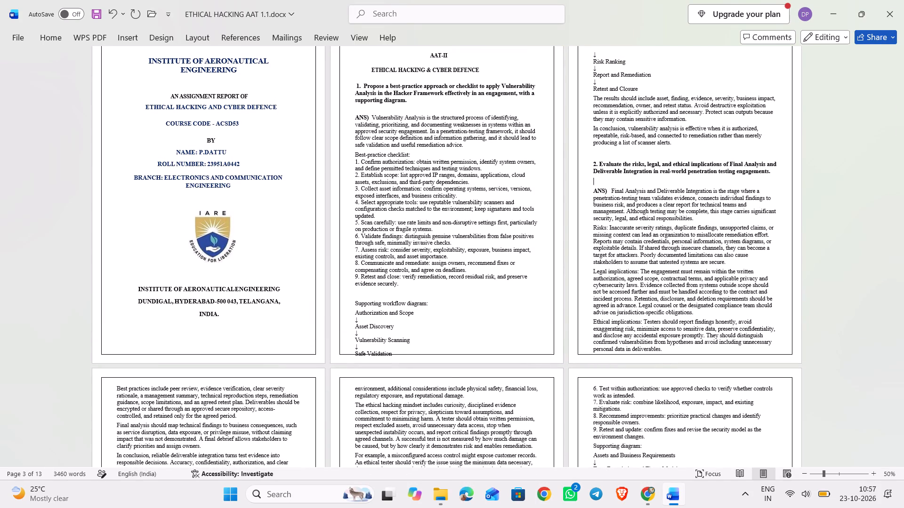
{"action": "key", "text": "BackSpace"}
{"action": "key", "text": "Return"}
Replace the "ANSWER" heading of question 3 with the "ANS)" label at the start of the paragraph beginning "Ethical hacking evaluates security".
{"action": "scroll", "coordinate": [626, 184], "scroll_direction": "down", "scroll_amount": 3}
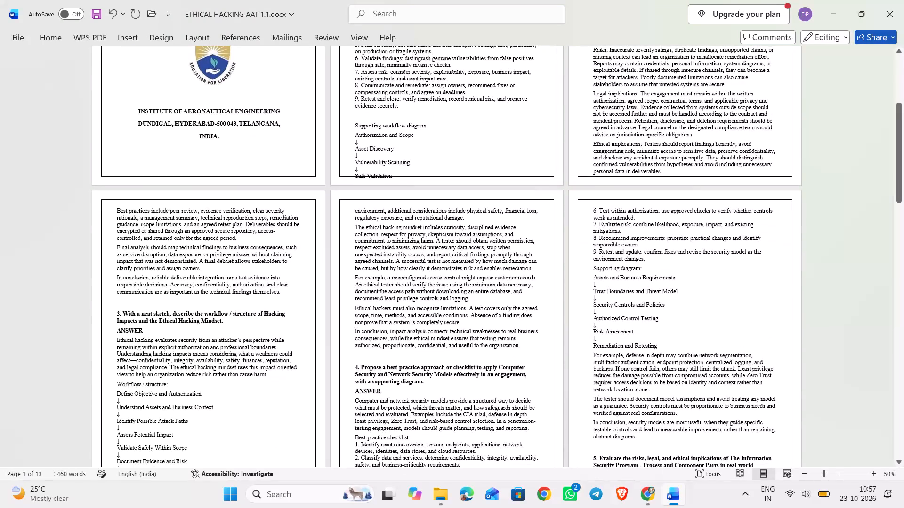
{"action": "left_click", "coordinate": [116, 340]}
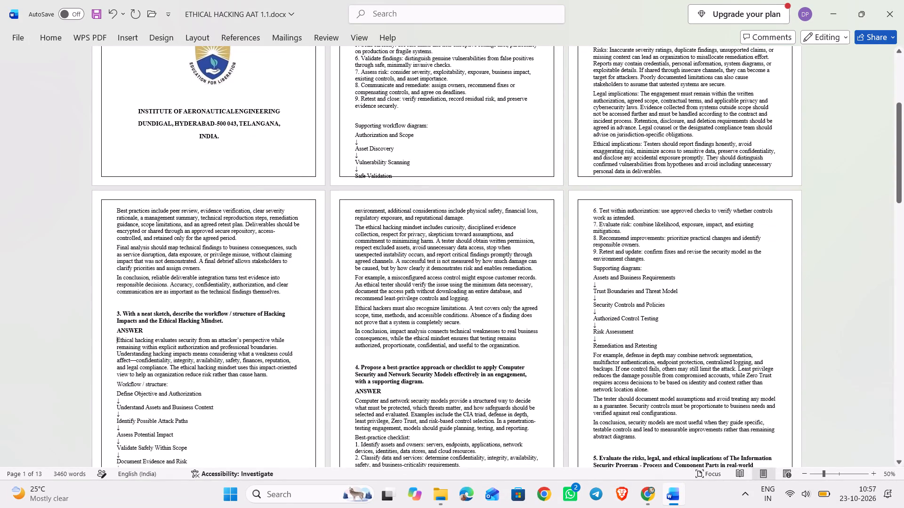
{"action": "key", "text": "Left"}
{"action": "key", "text": "BackSpace"}
{"action": "key", "text": "BackSpace"}
{"action": "key", "text": "BackSpace"}
{"action": "key", "text": "BackSpace"}
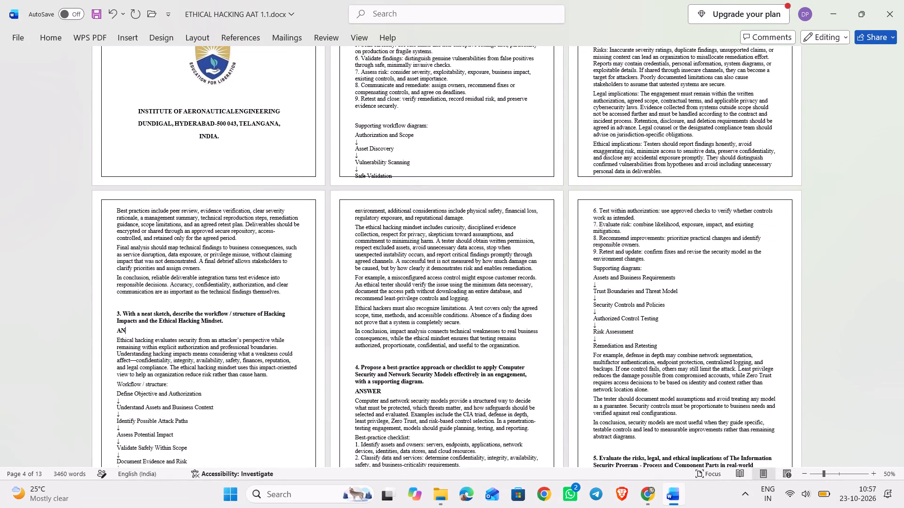
{"action": "key", "text": "BackSpace"}
{"action": "key", "text": "BackSpace"}
{"action": "key", "text": "Down"}
{"action": "key", "text": "ctrl+v"}
{"action": "key", "text": "space"}
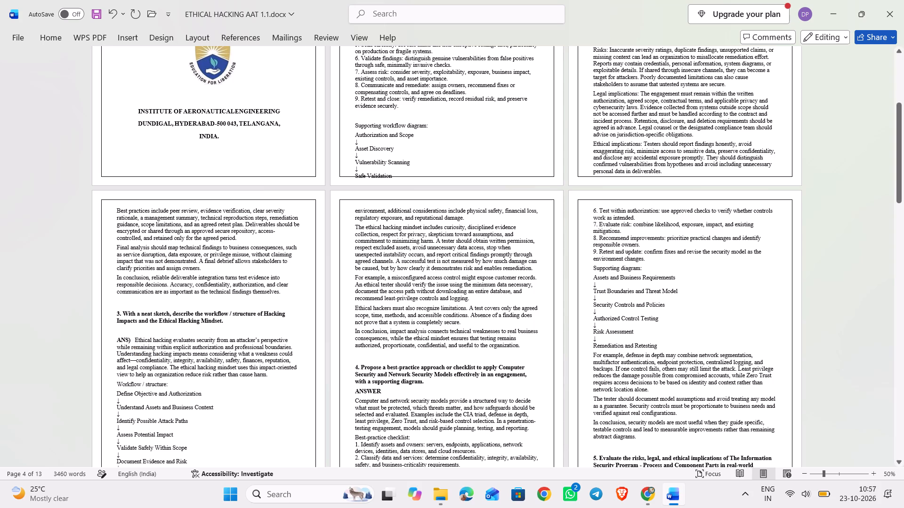
{"action": "key", "text": "BackSpace"}
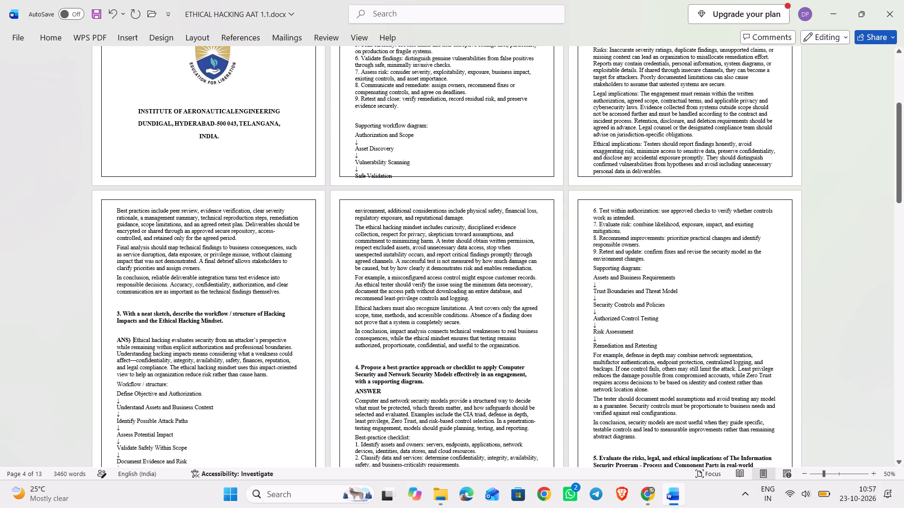
Replace the "ANSWER" heading of question 4 with the "ANS)" label at the start of the paragraph on computer and network security models.
{"action": "left_click", "coordinate": [386, 393]}
{"action": "key", "text": "BackSpace"}
{"action": "key", "text": "BackSpace"}
{"action": "key", "text": "BackSpace"}
{"action": "key", "text": "BackSpace"}
{"action": "key", "text": "BackSpace"}
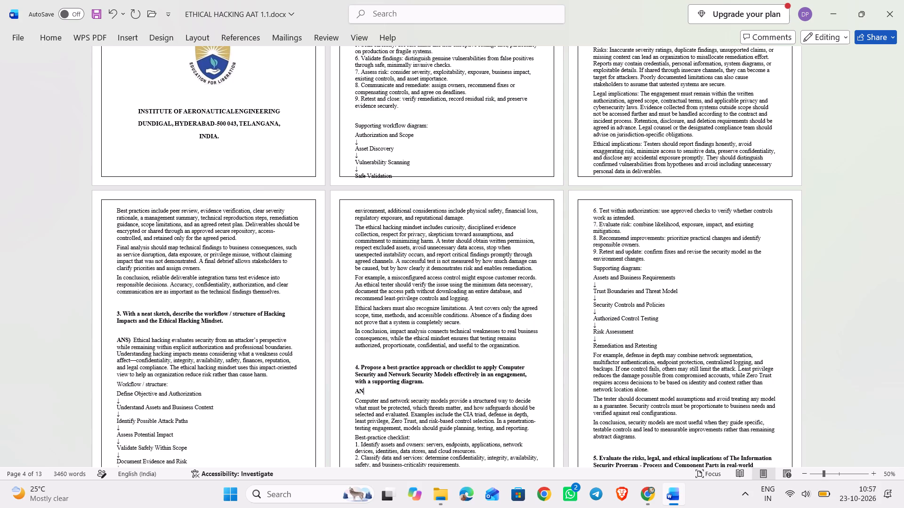
{"action": "key", "text": "BackSpace"}
{"action": "key", "text": "Down"}
{"action": "key", "text": "BackSpace"}
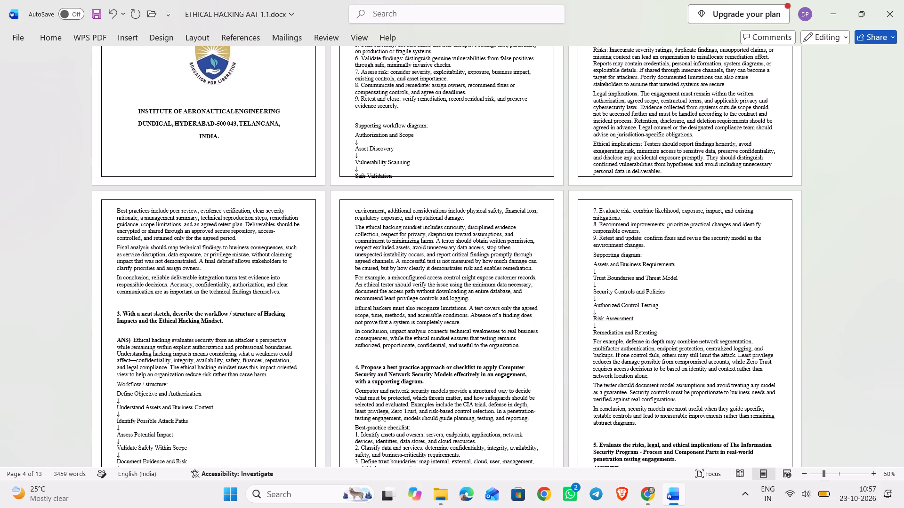
{"action": "key", "text": "Return"}
{"action": "key", "text": "ctrl+v"}
{"action": "key", "text": "space"}
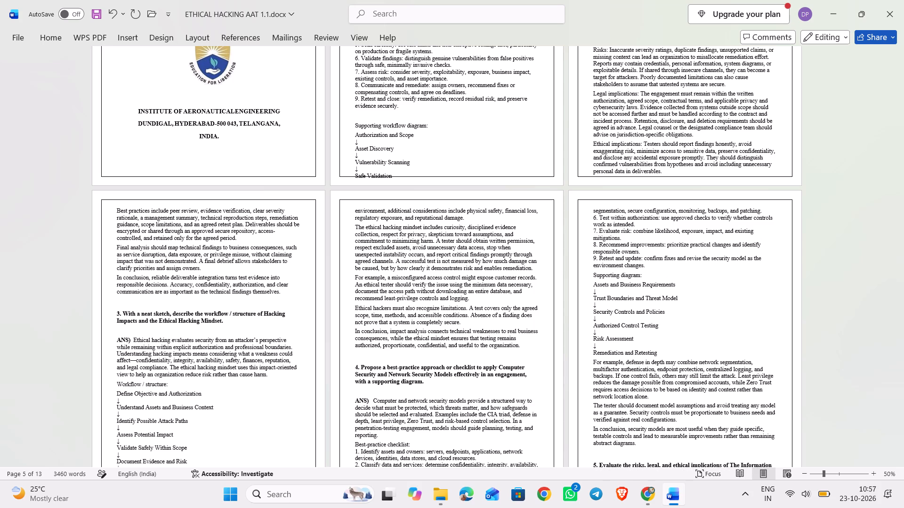
{"action": "key", "text": "BackSpace"}
Replace the "ANSWER" heading of question 5 with the copied "ANS)" label at the start of the paragraph beginning "An Information Security Program".
{"action": "scroll", "coordinate": [386, 393], "scroll_direction": "down", "scroll_amount": 3}
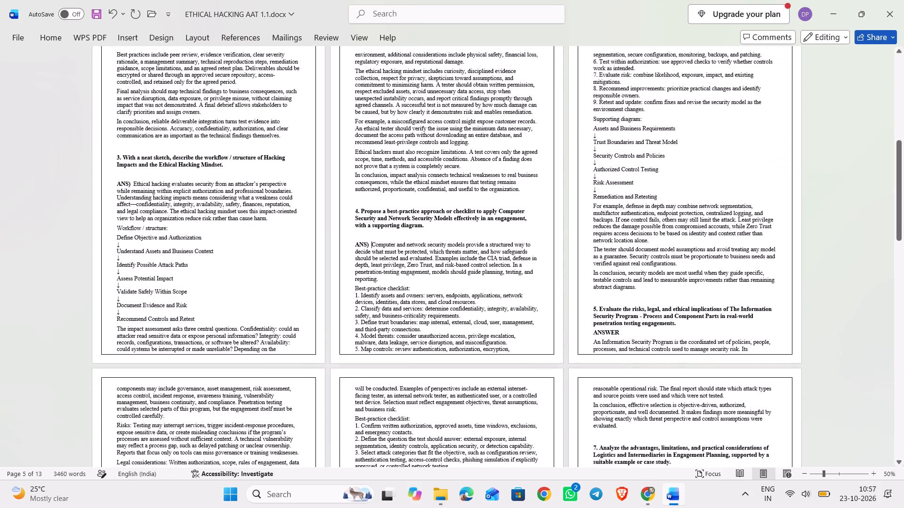
{"action": "scroll", "coordinate": [386, 393], "scroll_direction": "down", "scroll_amount": 1}
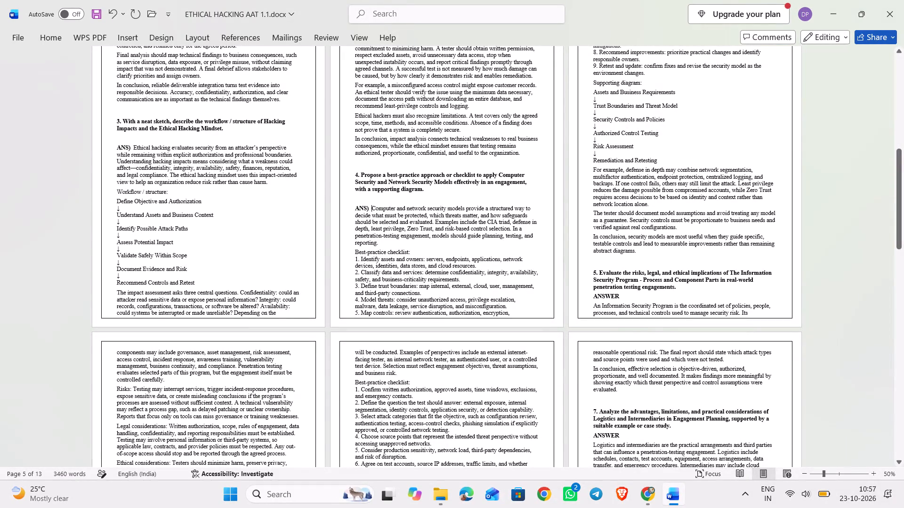
{"action": "left_click", "coordinate": [591, 307]}
{"action": "key", "text": "Left"}
{"action": "key", "text": "BackSpace"}
{"action": "key", "text": "BackSpace"}
{"action": "key", "text": "BackSpace"}
{"action": "key", "text": "BackSpace"}
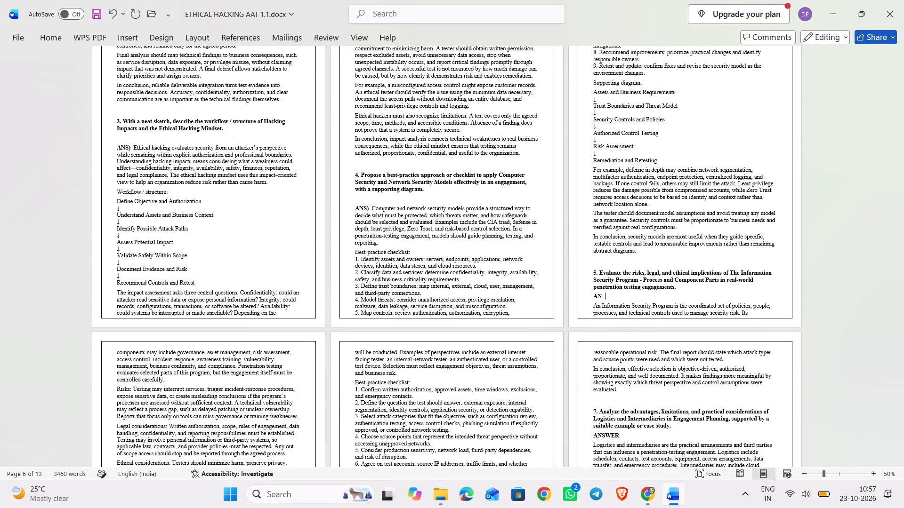
{"action": "key", "text": "BackSpace"}
{"action": "key", "text": "BackSpace"}
{"action": "key", "text": "Down"}
{"action": "key", "text": "ctrl+v"}
{"action": "key", "text": "BackSpace"}
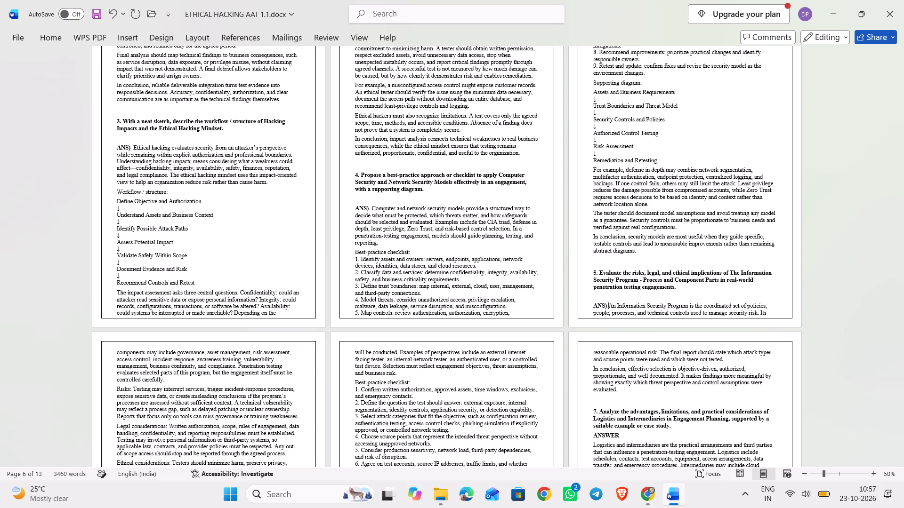
{"action": "key", "text": "space"}
Replace the "ANSWER" heading of question 6 with the "ANS)" label at the start of the paragraph beginning "Attack Type and Source Point Selection".
{"action": "scroll", "coordinate": [591, 307], "scroll_direction": "down", "scroll_amount": 4}
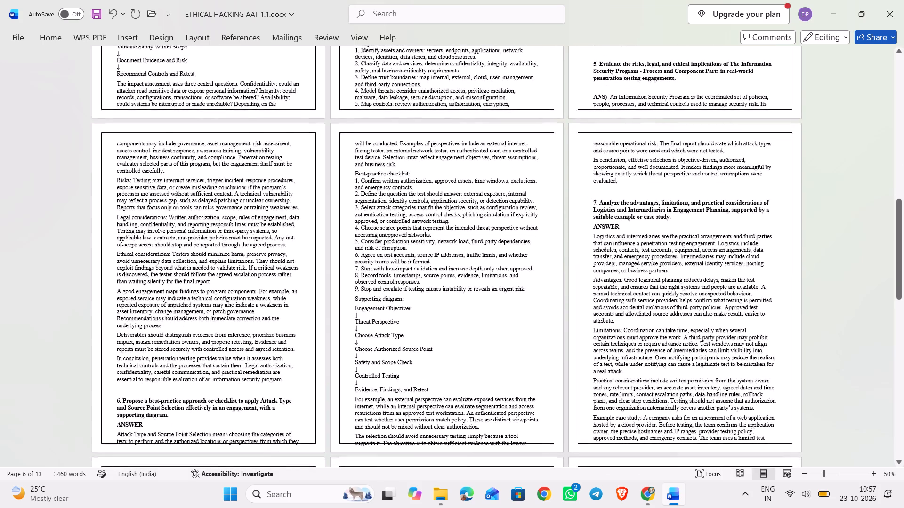
{"action": "scroll", "coordinate": [171, 383], "scroll_direction": "down", "scroll_amount": 2}
{"action": "left_click", "coordinate": [116, 325]}
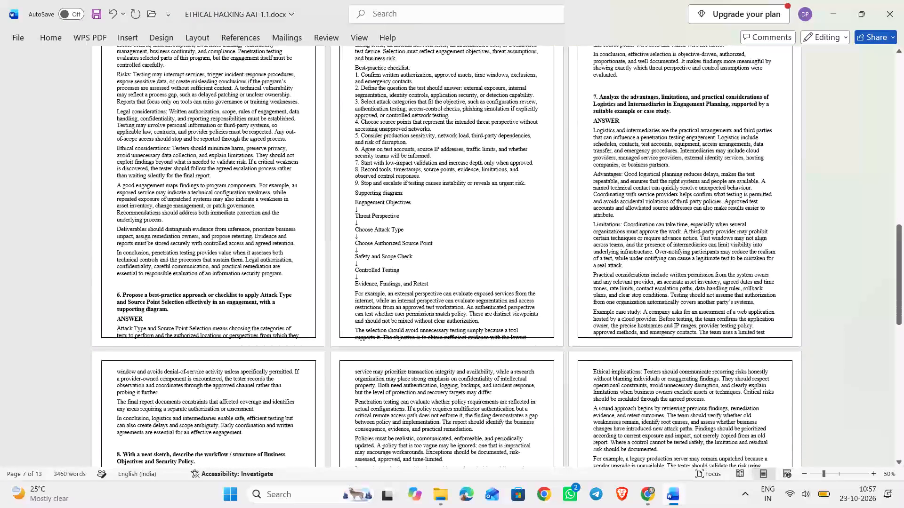
{"action": "key", "text": "Left"}
{"action": "key", "text": "BackSpace"}
{"action": "key", "text": "BackSpace"}
{"action": "key", "text": "BackSpace"}
{"action": "key", "text": "BackSpace"}
{"action": "key", "text": "BackSpace"}
{"action": "key", "text": "BackSpace"}
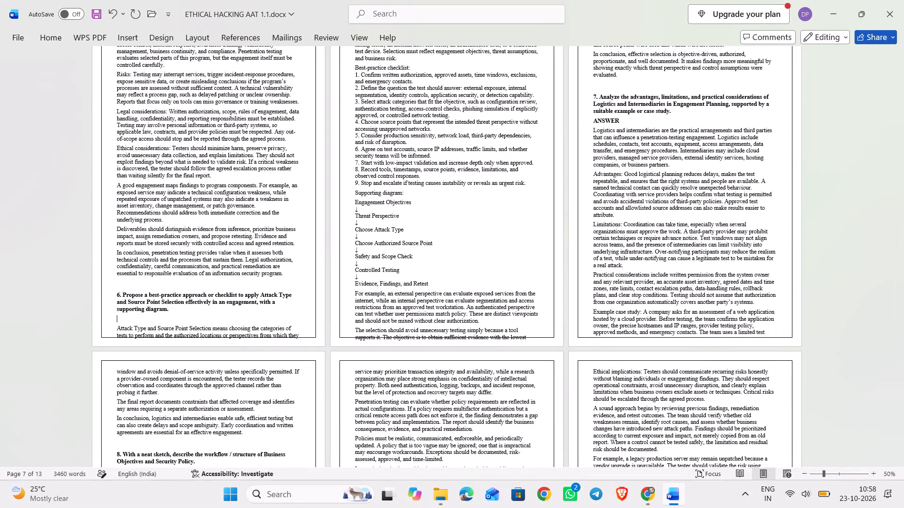
{"action": "key", "text": "Down"}
{"action": "key", "text": "ctrl+v"}
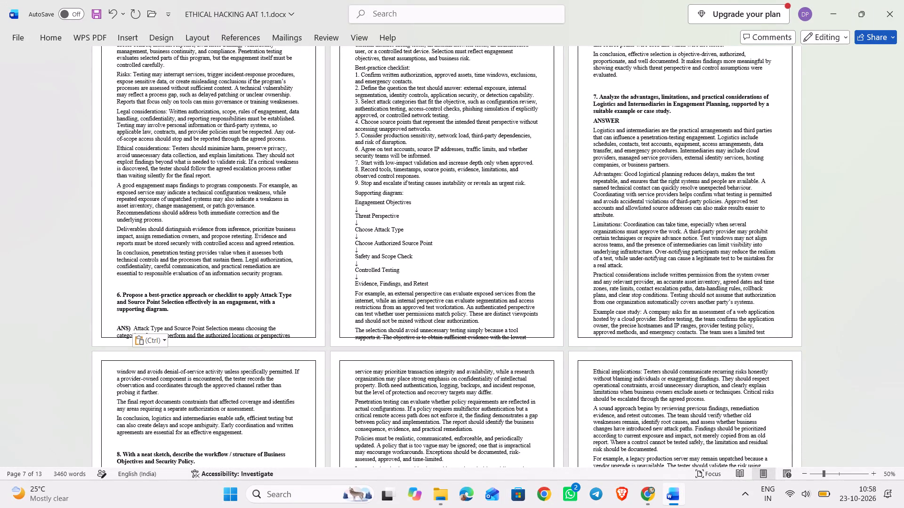
{"action": "key", "text": "space"}
{"action": "key", "text": "BackSpace"}
Replace the "ANSWER" heading of question 7 with the "ANS)" label at the start of the paragraph beginning "Logistics and intermediaries".
{"action": "scroll", "coordinate": [371, 215], "scroll_direction": "right", "scroll_amount": 1}
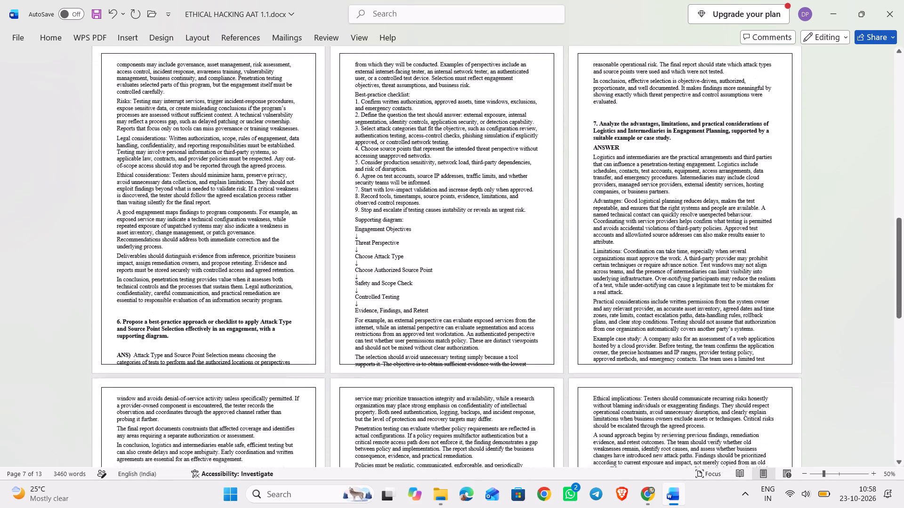
{"action": "left_click", "coordinate": [592, 156]}
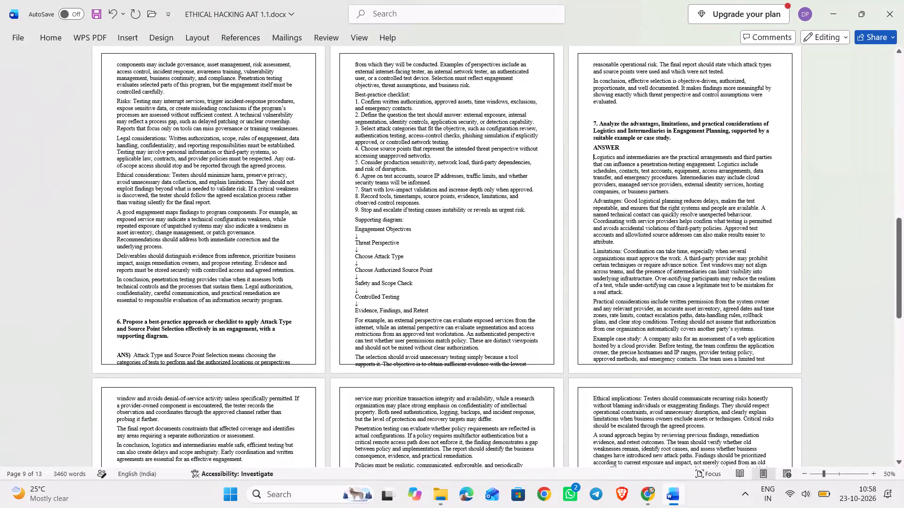
{"action": "key", "text": "Left"}
{"action": "key", "text": "BackSpace"}
{"action": "key", "text": "BackSpace"}
{"action": "key", "text": "BackSpace"}
{"action": "key", "text": "BackSpace"}
{"action": "key", "text": "BackSpace"}
{"action": "key", "text": "BackSpace"}
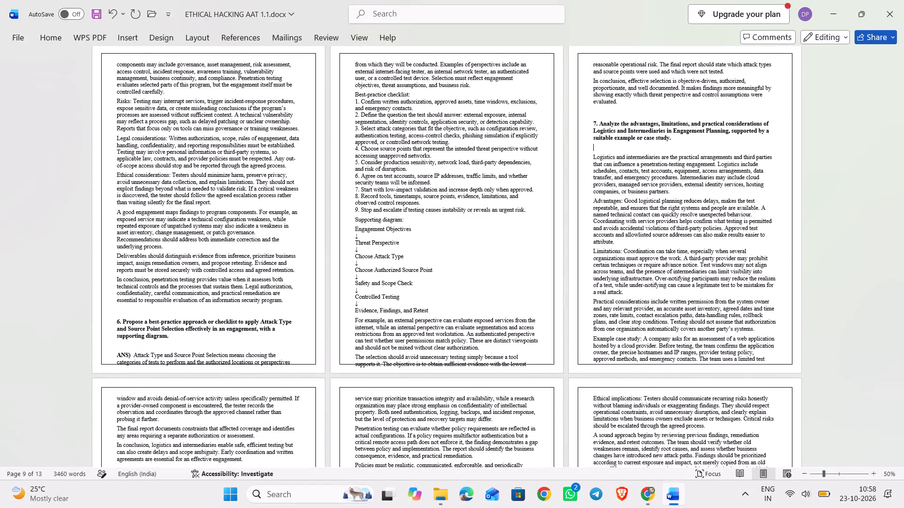
{"action": "key", "text": "Down"}
{"action": "key", "text": "ctrl+v"}
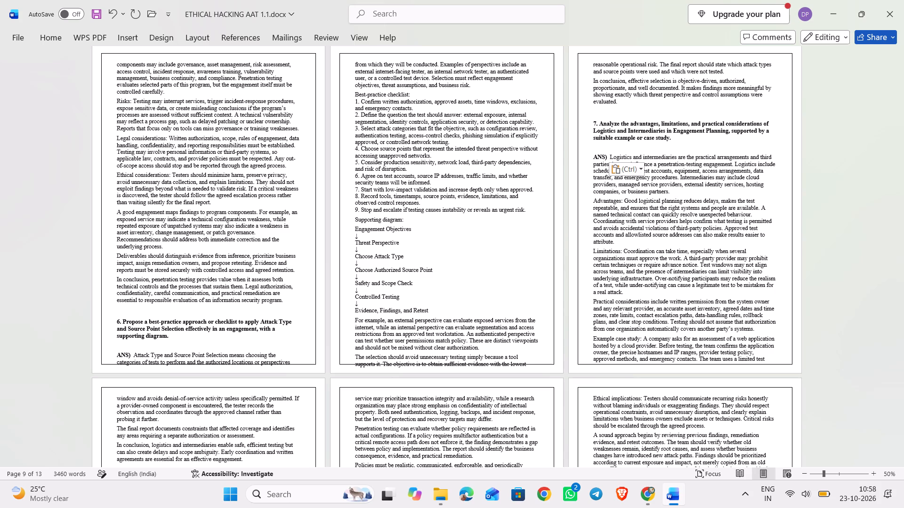
Replace the "ANSWER" heading of question 8 with the "ANS)" label at the start of the paragraph beginning "Business objectives describe".
{"action": "scroll", "coordinate": [592, 156], "scroll_direction": "down", "scroll_amount": 5}
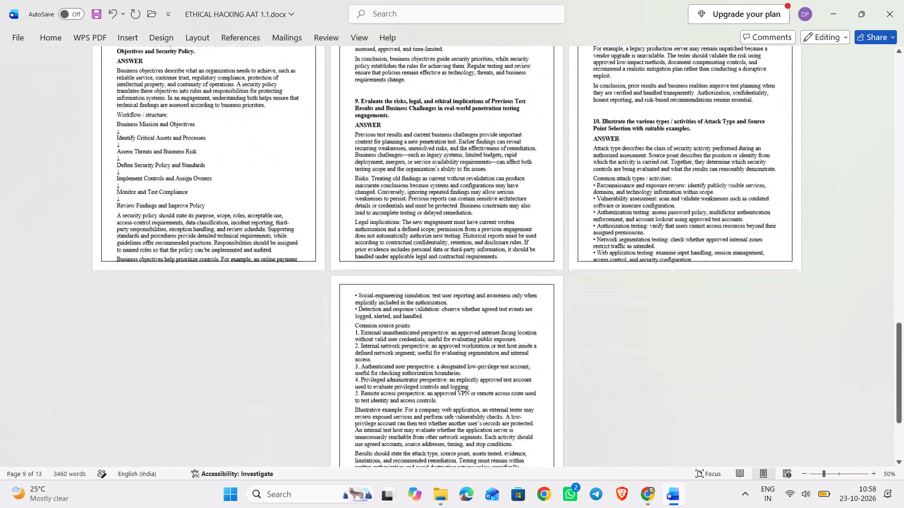
{"action": "left_click", "coordinate": [117, 73]}
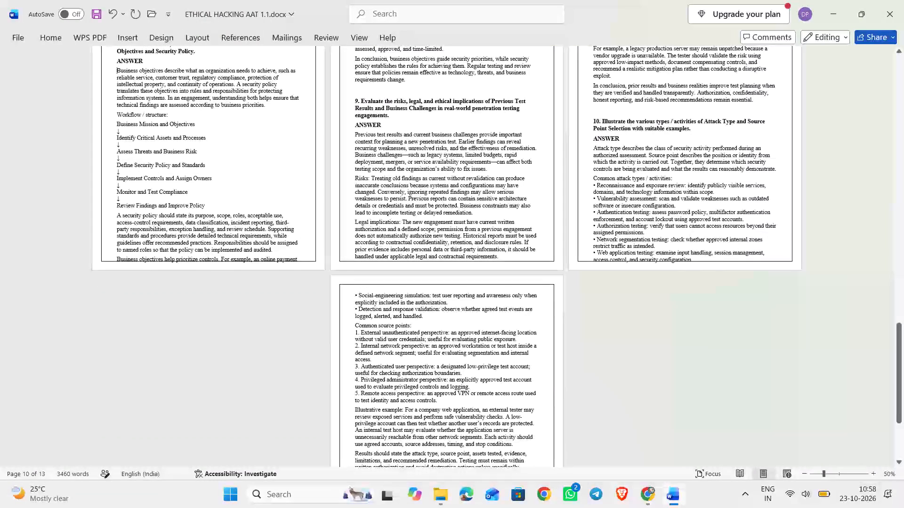
{"action": "key", "text": "Left"}
{"action": "key", "text": "BackSpace"}
{"action": "key", "text": "BackSpace"}
{"action": "key", "text": "BackSpace"}
{"action": "key", "text": "BackSpace"}
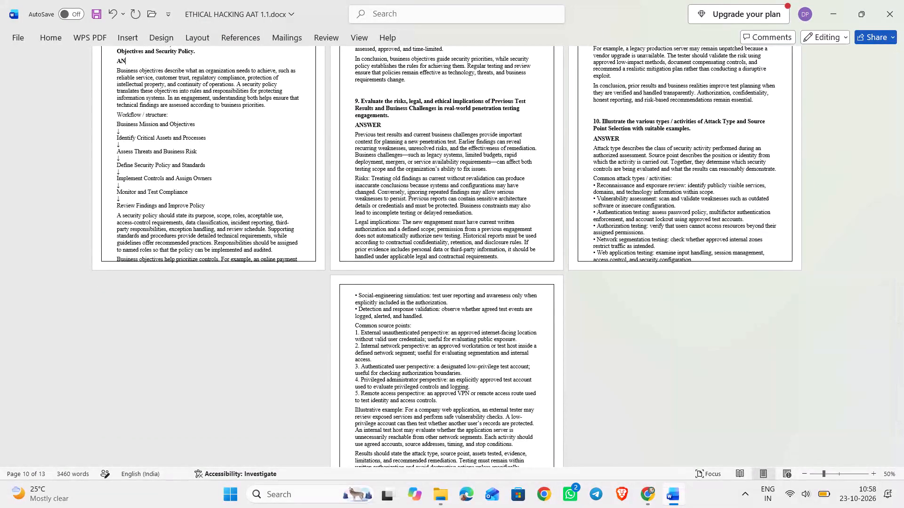
{"action": "key", "text": "BackSpace"}
{"action": "key", "text": "BackSpace"}
{"action": "key", "text": "Down"}
{"action": "key", "text": "ctrl+v"}
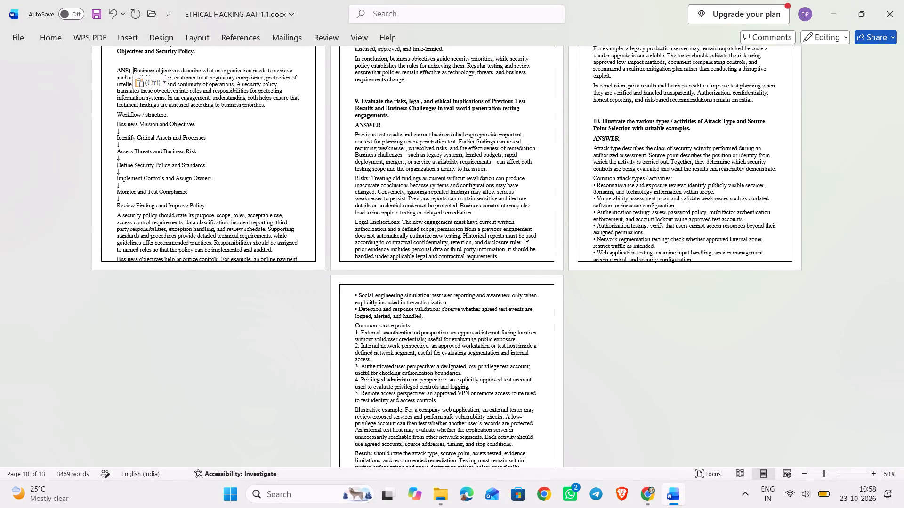
{"action": "key", "text": "Right"}
{"action": "key", "text": "Right"}
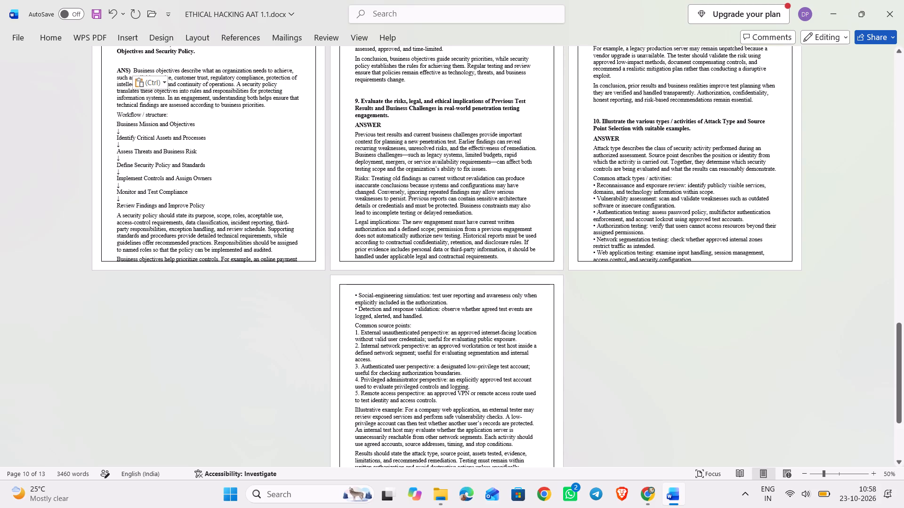
Replace the "ANSWER" heading of question 9 with the "ANS)" label at the start of the paragraph beginning "Previous test results".
{"action": "left_click", "coordinate": [354, 135]}
{"action": "key", "text": "BackSpace"}
{"action": "key", "text": "BackSpace"}
{"action": "key", "text": "BackSpace"}
{"action": "key", "text": "BackSpace"}
{"action": "key", "text": "BackSpace"}
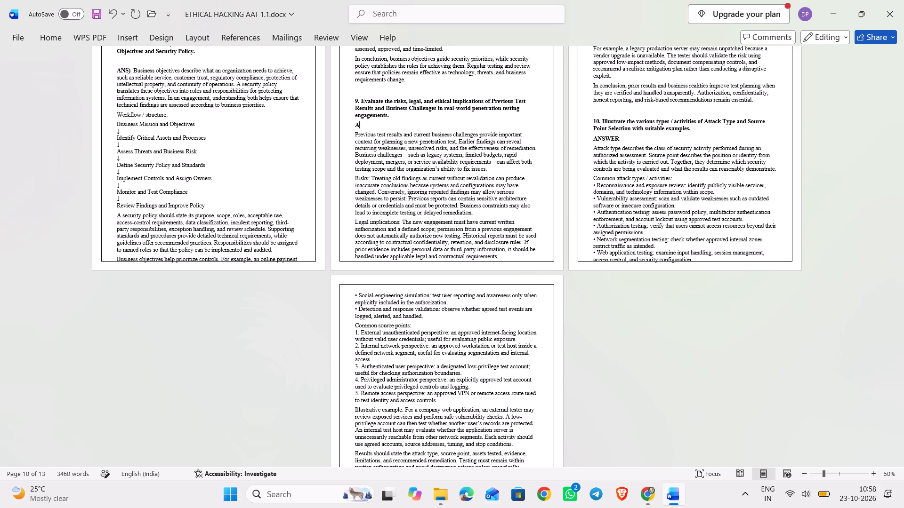
{"action": "key", "text": "BackSpace"}
{"action": "key", "text": "Down"}
{"action": "key", "text": "ctrl+v"}
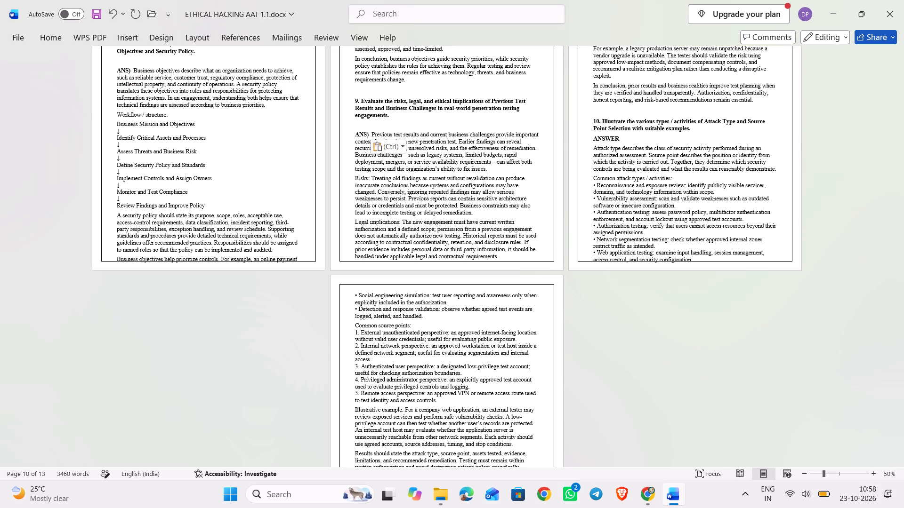
Replace the "ANSWER" heading of question 10 with the "ANS)" label at the start of the paragraph beginning "Attack type describes".
{"action": "left_click", "coordinate": [623, 143]}
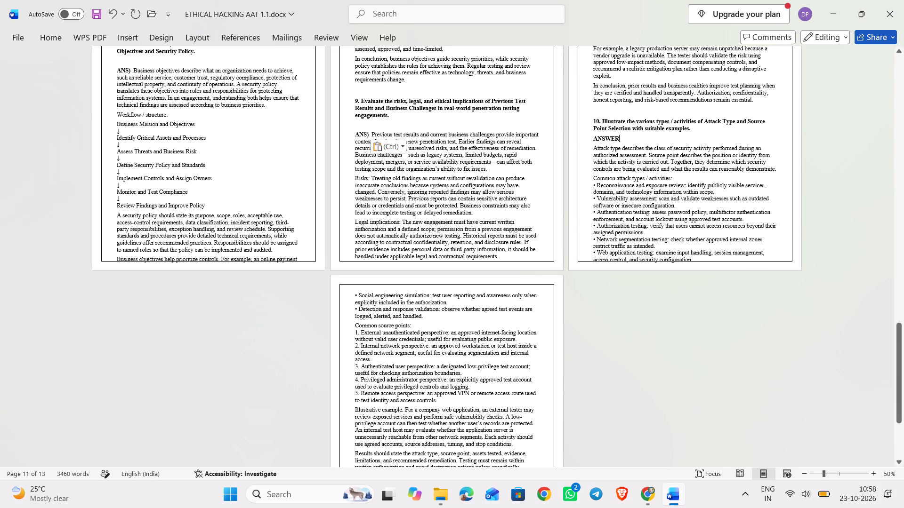
{"action": "key", "text": "BackSpace"}
{"action": "key", "text": "BackSpace"}
{"action": "key", "text": "BackSpace"}
{"action": "key", "text": "BackSpace"}
{"action": "key", "text": "BackSpace"}
{"action": "key", "text": "BackSpace"}
{"action": "key", "text": "Down"}
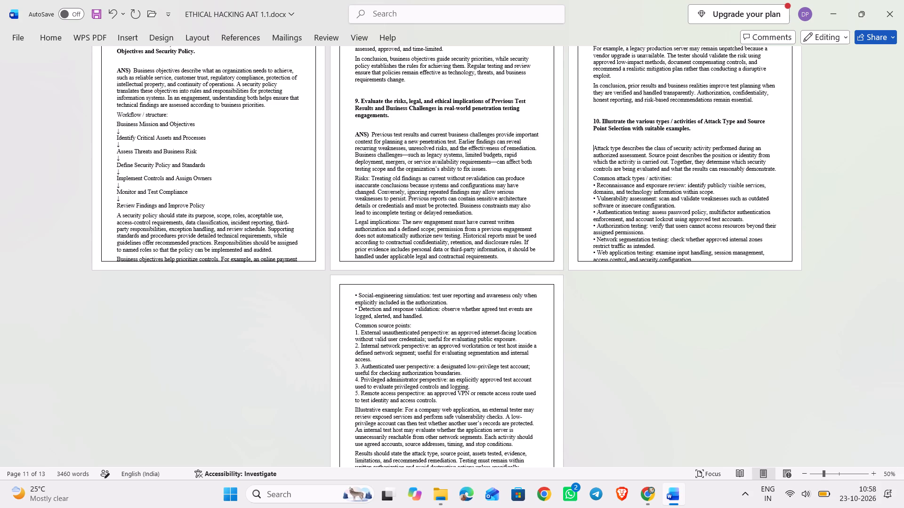
{"action": "key", "text": "ctrl+v"}
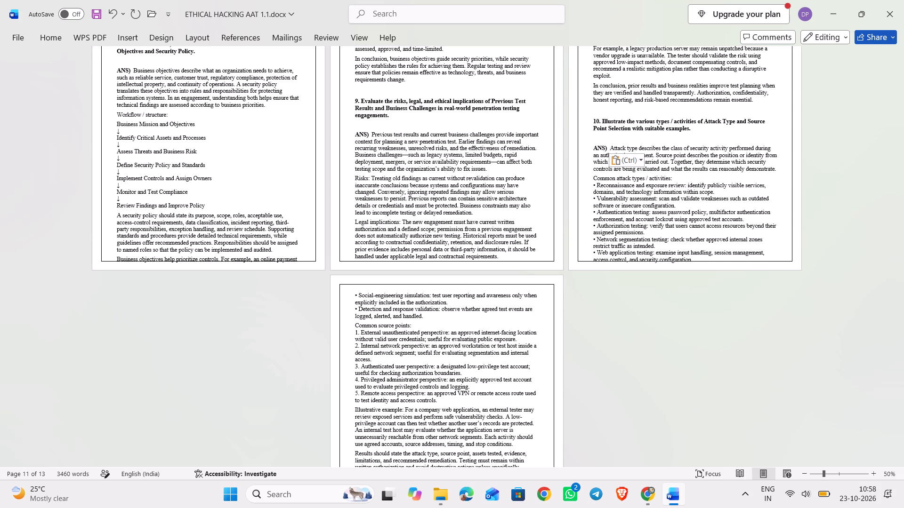
Shorten the best-practice checklist in answer 1 by deleting items 6 to 9, keeping a blank line above "Supporting workflow diagram:".
{"action": "scroll", "coordinate": [625, 136], "scroll_direction": "down", "scroll_amount": 5}
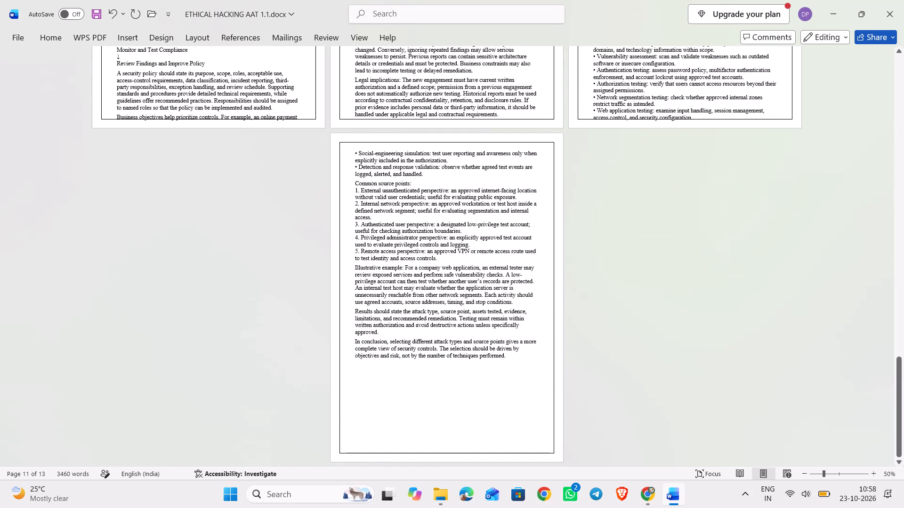
{"action": "scroll", "coordinate": [437, 180], "scroll_direction": "up", "scroll_amount": 20}
{"action": "scroll", "coordinate": [437, 180], "scroll_direction": "up", "scroll_amount": 3}
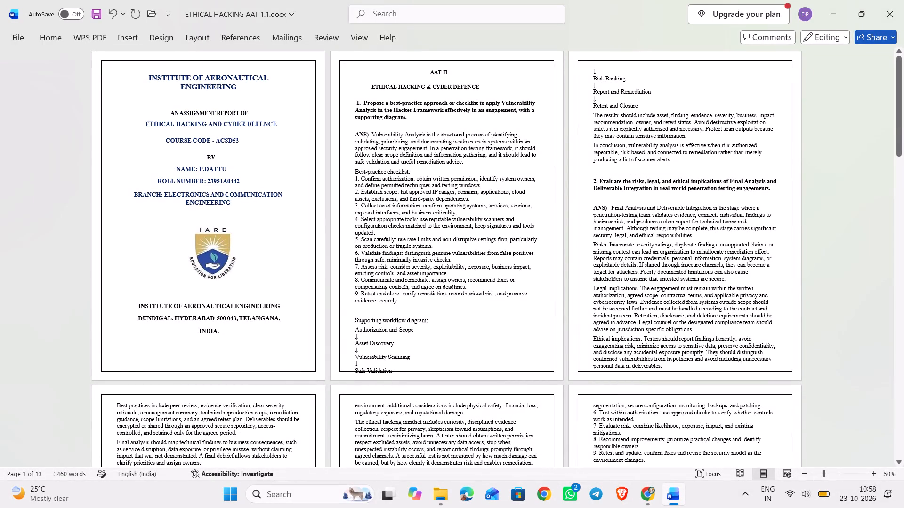
{"action": "left_click_drag", "start_coordinate": [354, 266], "coordinate": [419, 310]}
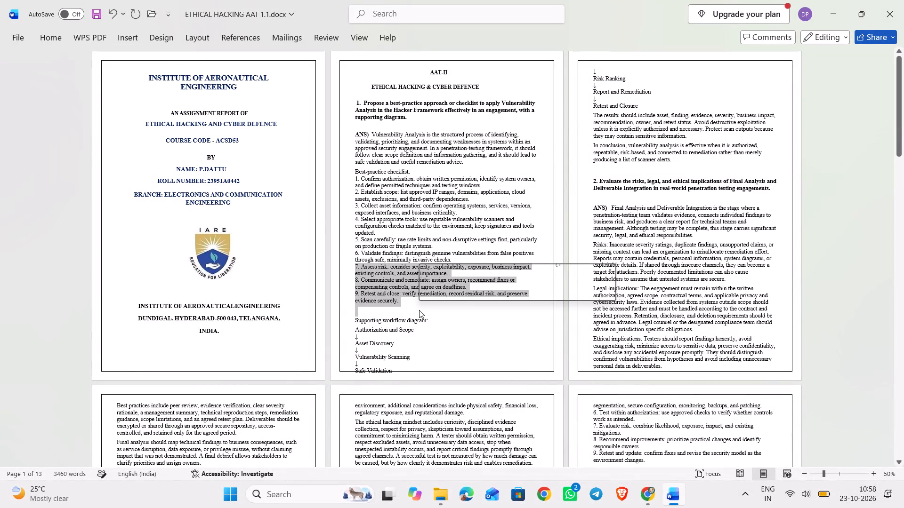
{"action": "key", "text": "BackSpace"}
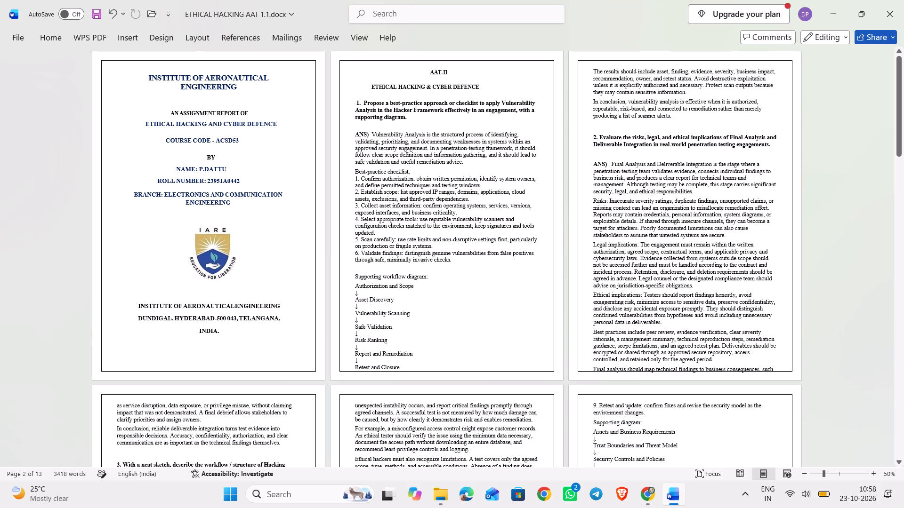
{"action": "left_click_drag", "start_coordinate": [355, 254], "coordinate": [440, 262]}
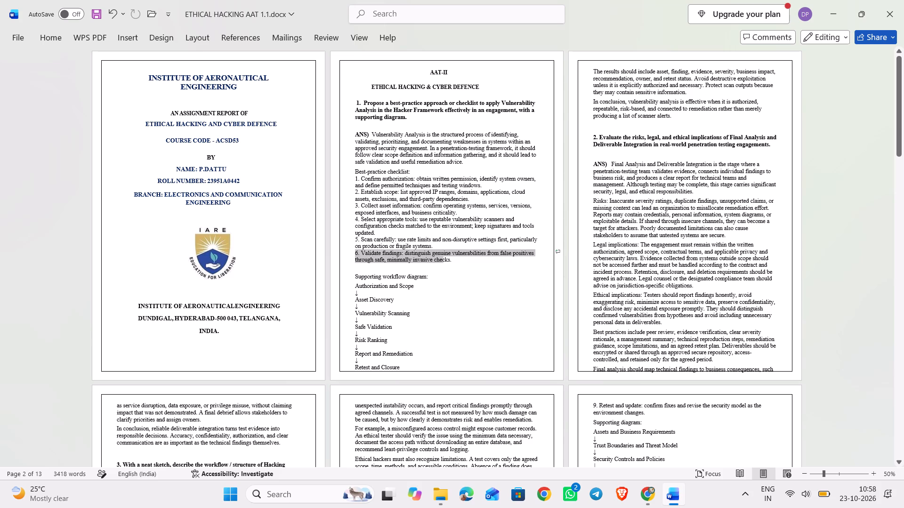
{"action": "left_click_drag", "start_coordinate": [440, 262], "coordinate": [457, 262]}
{"action": "key", "text": "BackSpace"}
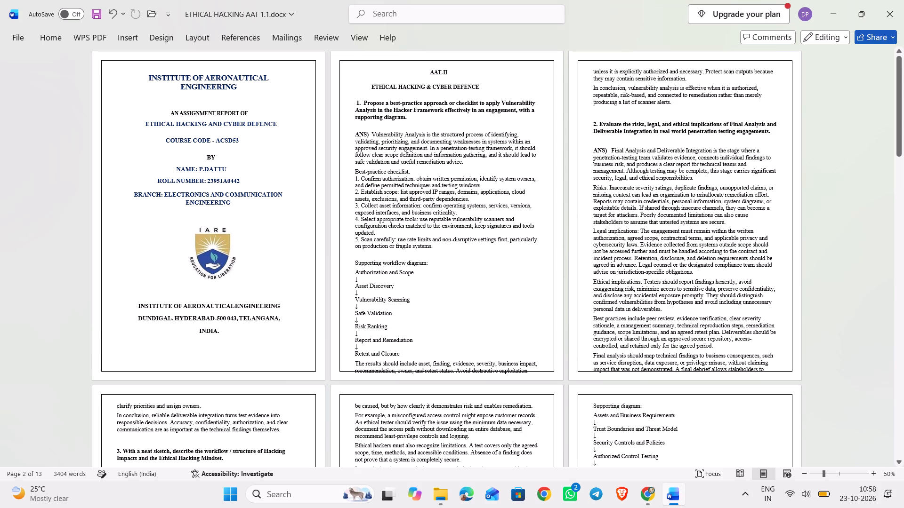
Delete the text from "The results should include asset" through "Avoid destructive exploitation" below the workflow diagram in answer 1.
{"action": "left_click_drag", "start_coordinate": [353, 364], "coordinate": [520, 364]}
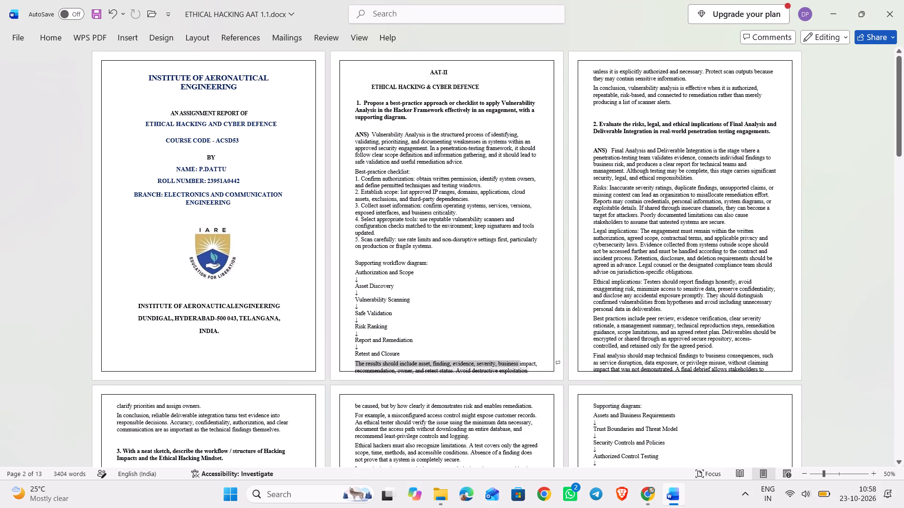
{"action": "left_click_drag", "start_coordinate": [520, 364], "coordinate": [532, 369]}
{"action": "key", "text": "BackSpace"}
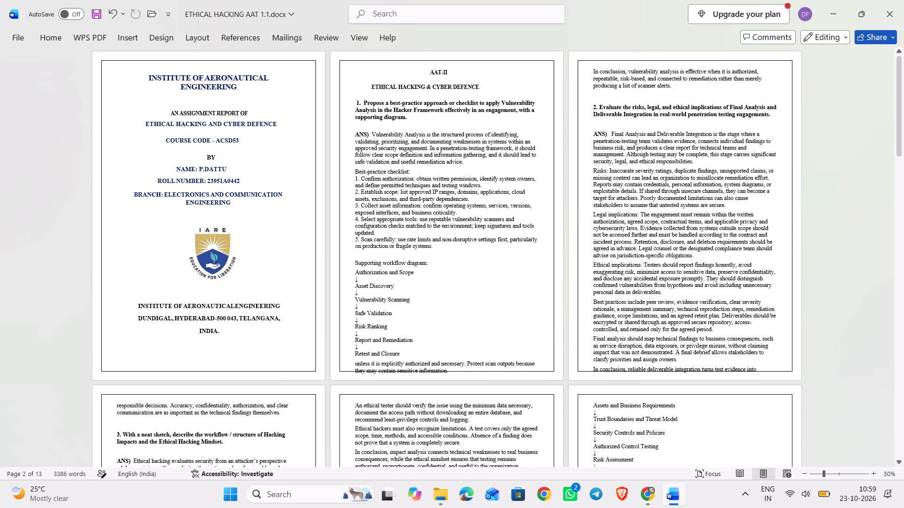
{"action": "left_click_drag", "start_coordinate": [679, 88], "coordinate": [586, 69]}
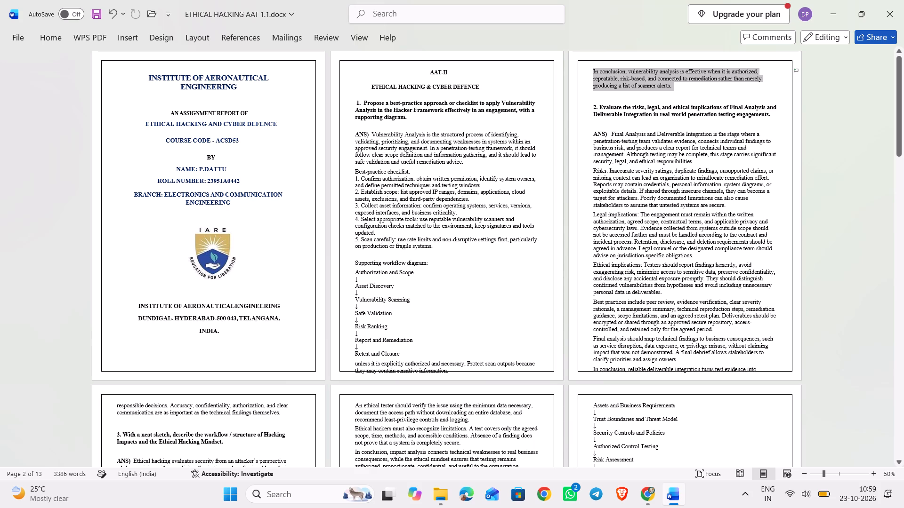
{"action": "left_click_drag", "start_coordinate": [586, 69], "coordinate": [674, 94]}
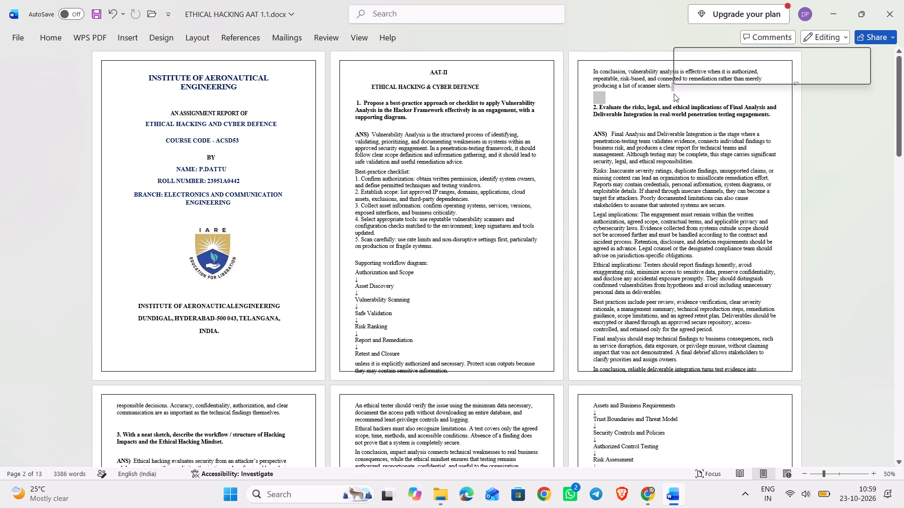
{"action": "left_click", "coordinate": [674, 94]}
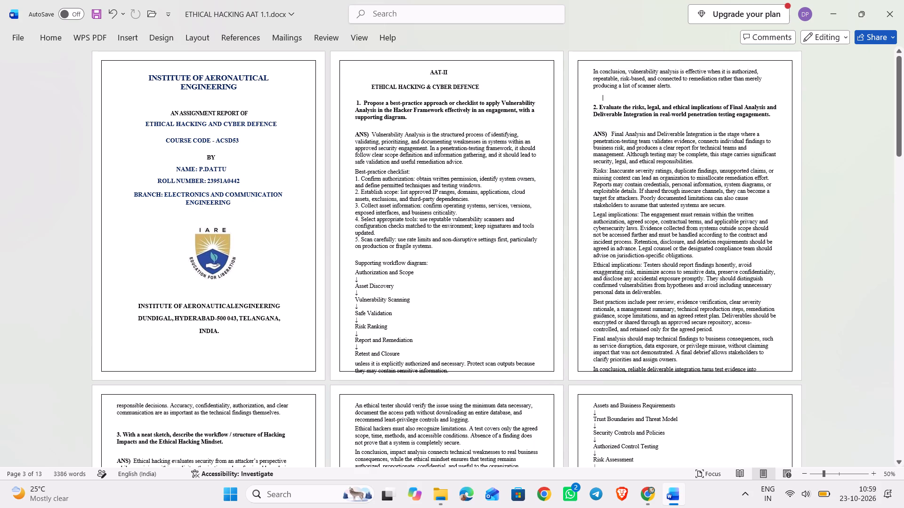
Delete the leftover text from "unless it is explicitly authorized" to "sensitive information." in answer 1, starting its conclusion paragraph on the following page.
{"action": "left_click_drag", "start_coordinate": [350, 363], "coordinate": [420, 363]}
{"action": "left_click_drag", "start_coordinate": [420, 363], "coordinate": [459, 371]}
{"action": "key", "text": "BackSpace"}
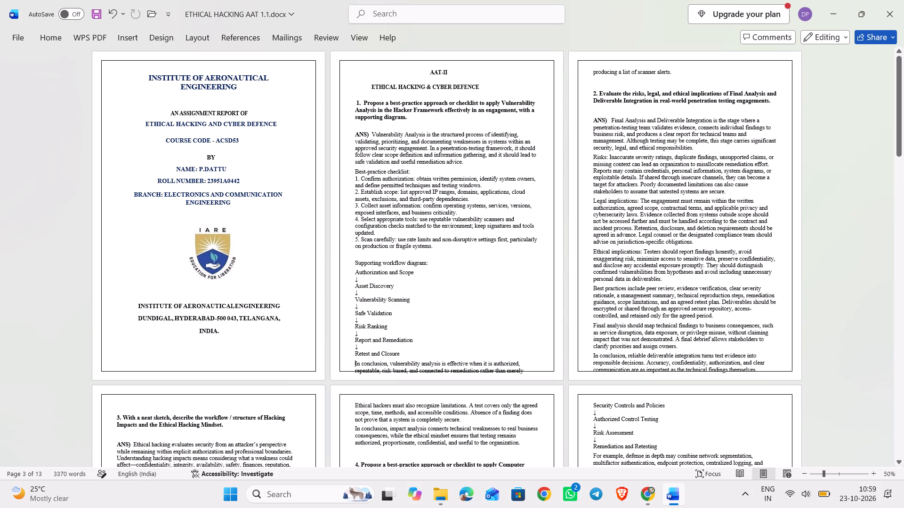
{"action": "key", "text": "Return"}
{"action": "key", "text": "Return"}
{"action": "key", "text": "BackSpace"}
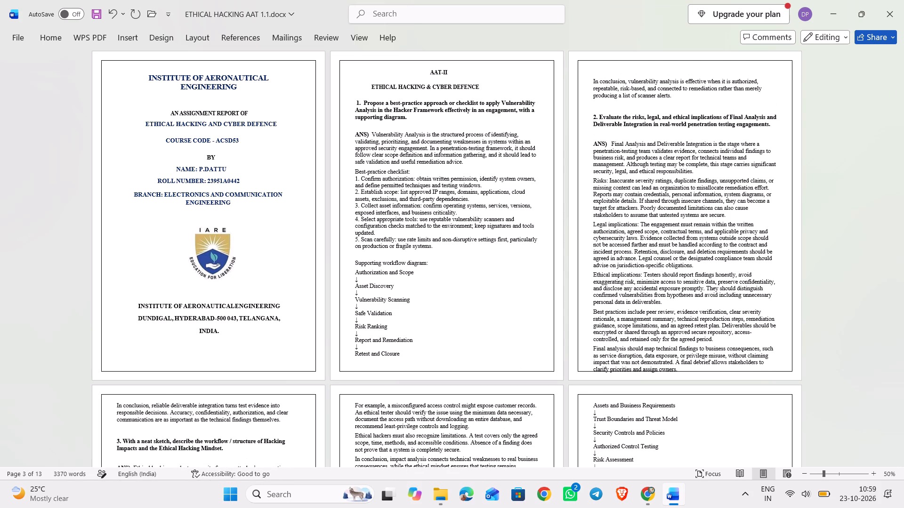
{"action": "key", "text": "Return"}
{"action": "key", "text": "BackSpace"}
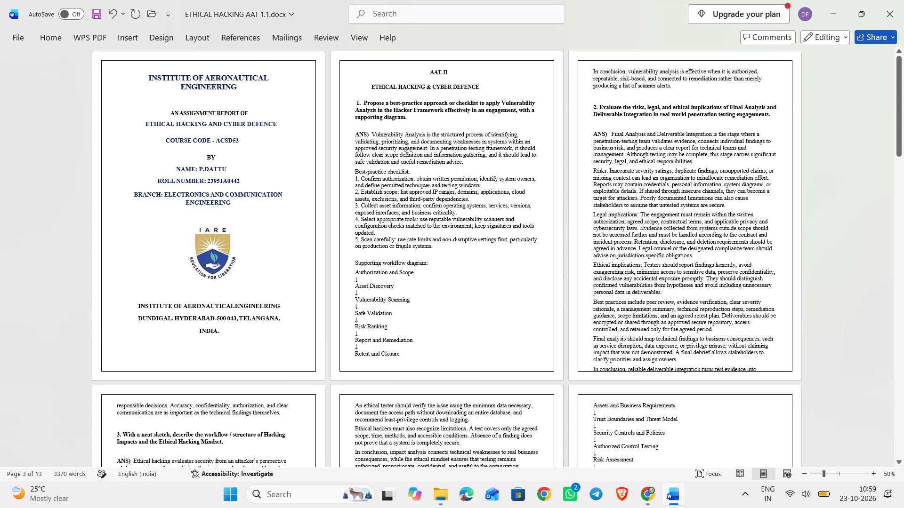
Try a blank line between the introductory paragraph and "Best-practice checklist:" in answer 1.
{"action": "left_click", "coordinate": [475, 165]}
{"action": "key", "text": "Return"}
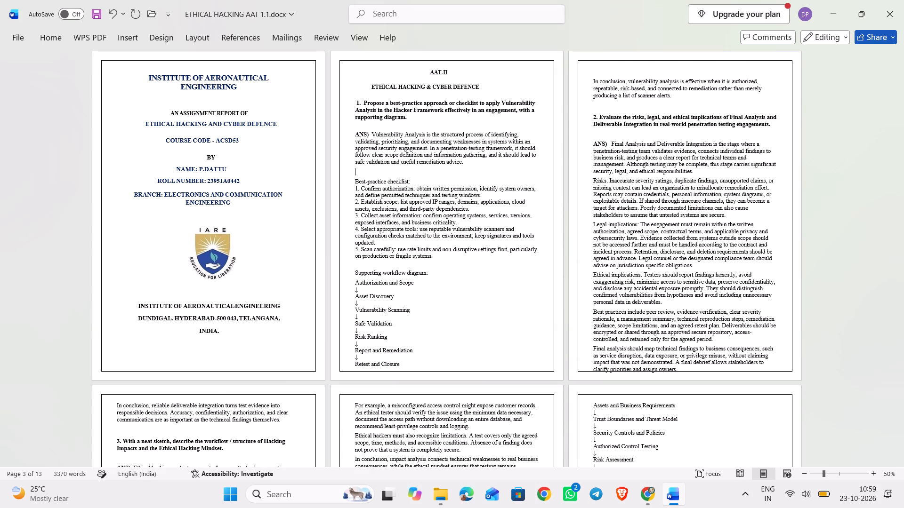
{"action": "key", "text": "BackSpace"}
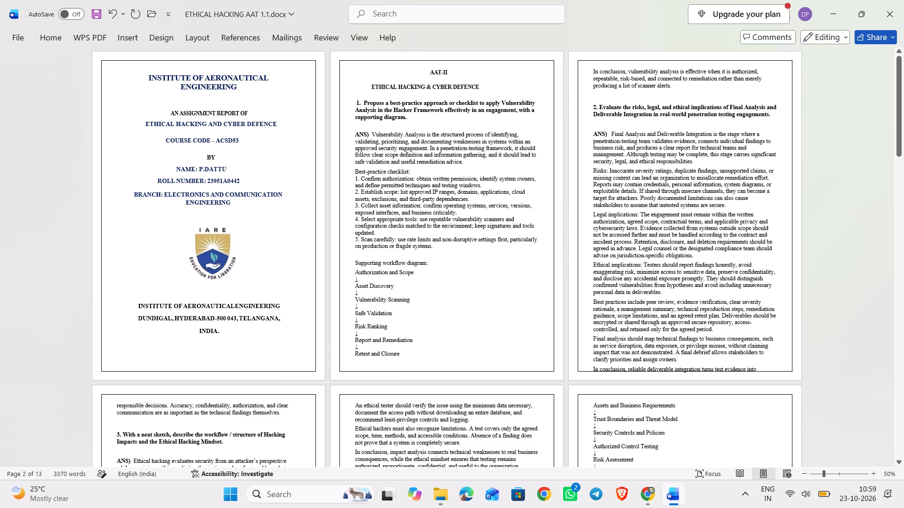
Delete the paragraphs beginning "Best practices include peer review" and "Final analysis should map" from answer 2.
{"action": "left_click_drag", "start_coordinate": [592, 299], "coordinate": [682, 360]}
{"action": "key", "text": "BackSpace"}
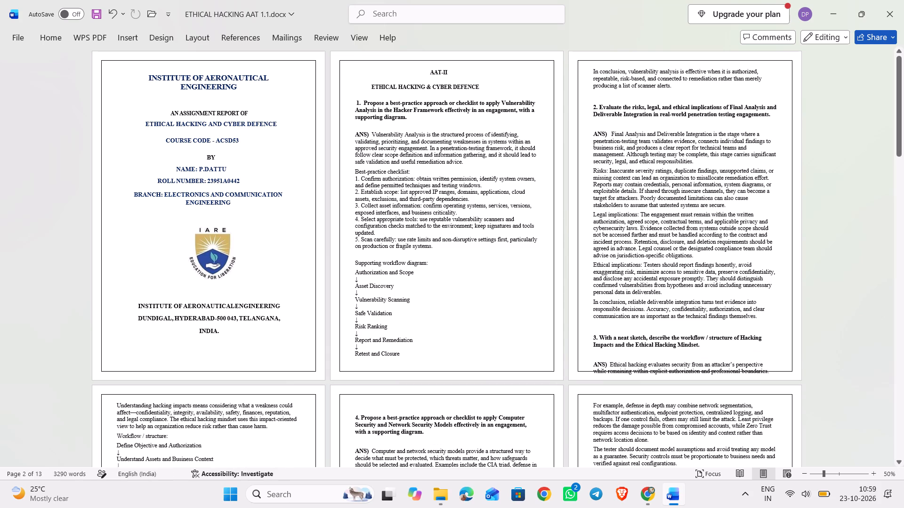
Insert blank lines after the conclusion of answer 2 so that question 3 starts on the following page.
{"action": "key", "text": "Down"}
{"action": "key", "text": "Down"}
{"action": "key", "text": "Down"}
{"action": "key", "text": "Return"}
{"action": "key", "text": "Return"}
{"action": "key", "text": "Return"}
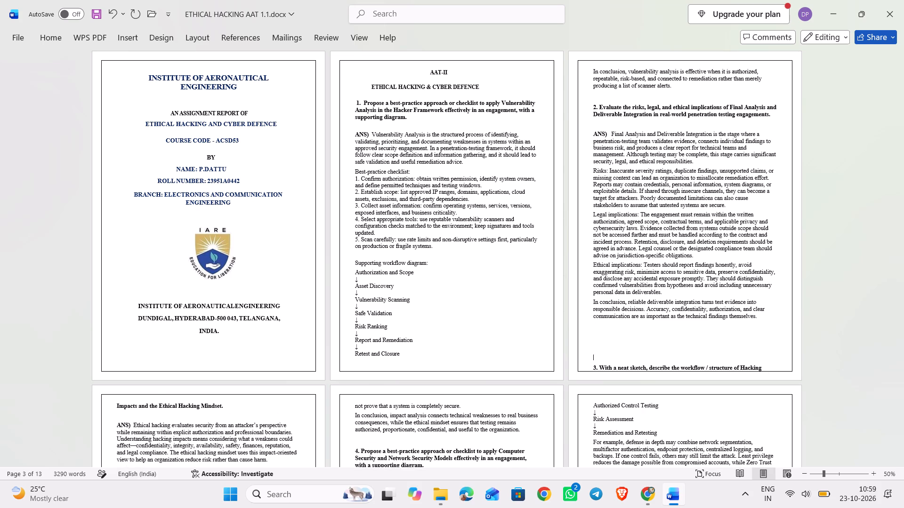
{"action": "key", "text": "Return"}
{"action": "key", "text": "Return"}
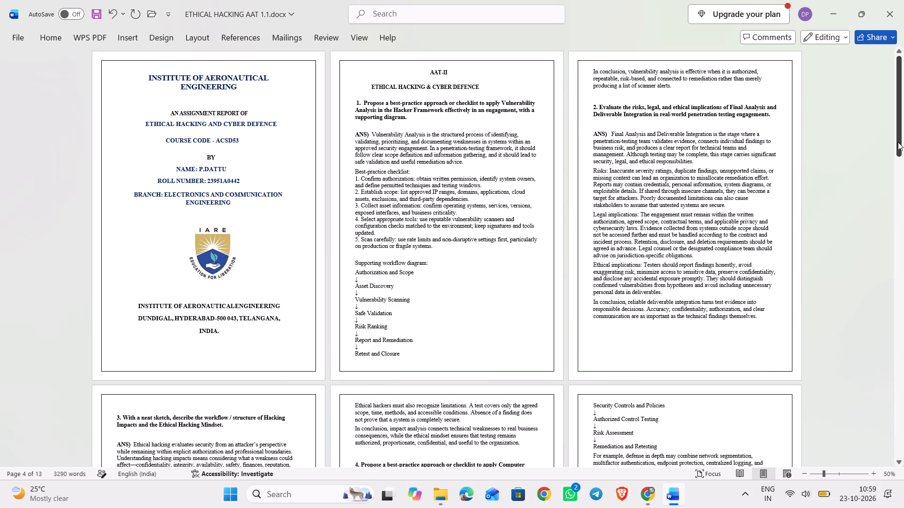
Insert blank lines above the Risks, Legal implications and Ethical implications paragraphs in answer 2, keeping the word "compliance" intact.
{"action": "left_click", "coordinate": [721, 164]}
{"action": "key", "text": "Return"}
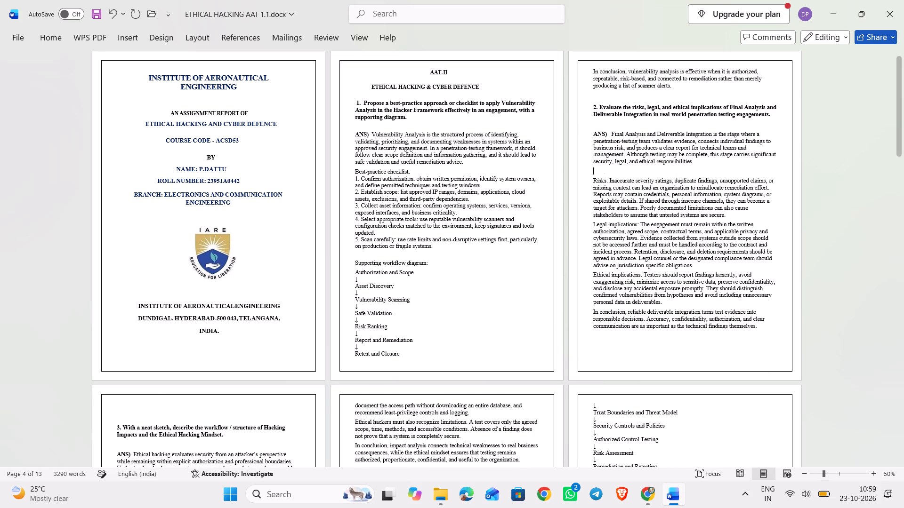
{"action": "left_click", "coordinate": [756, 217]}
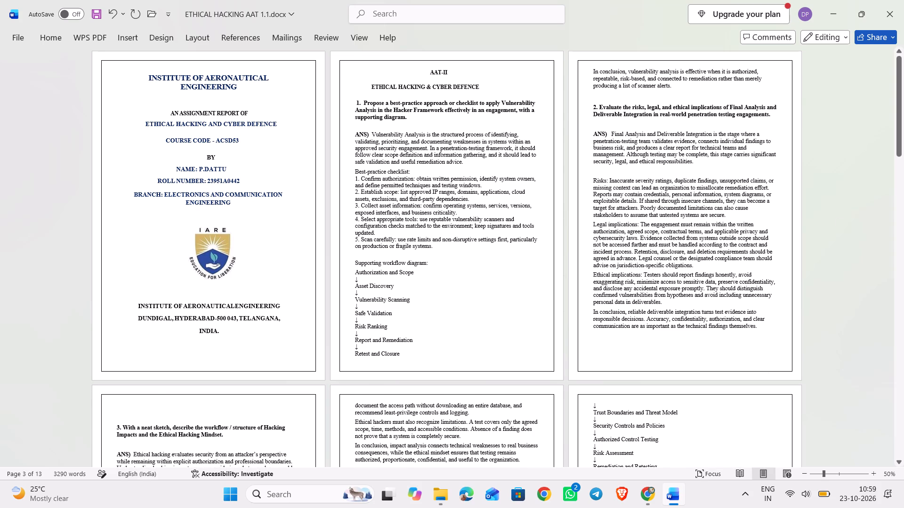
{"action": "key", "text": "Return"}
{"action": "left_click", "coordinate": [721, 276]}
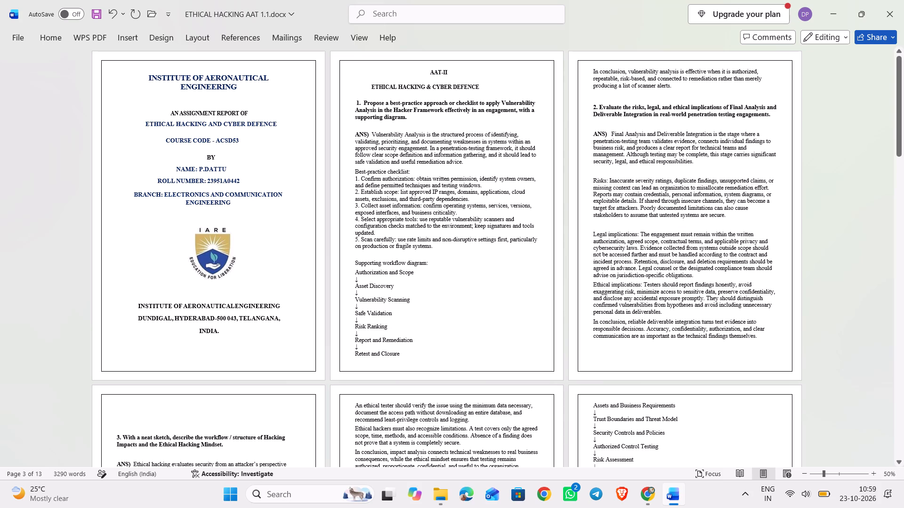
{"action": "key", "text": "Return"}
{"action": "key", "text": "BackSpace"}
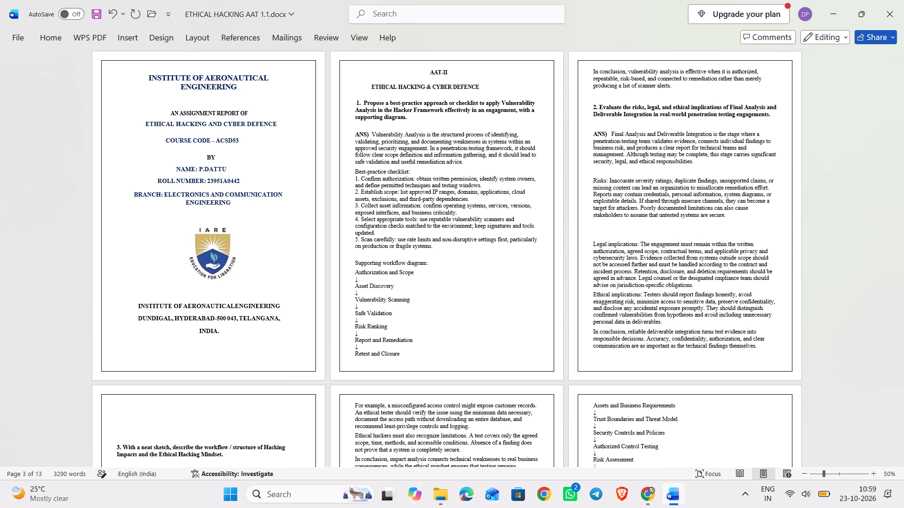
{"action": "key", "text": "o"}
{"action": "key", "text": "Down"}
{"action": "key", "text": "Down"}
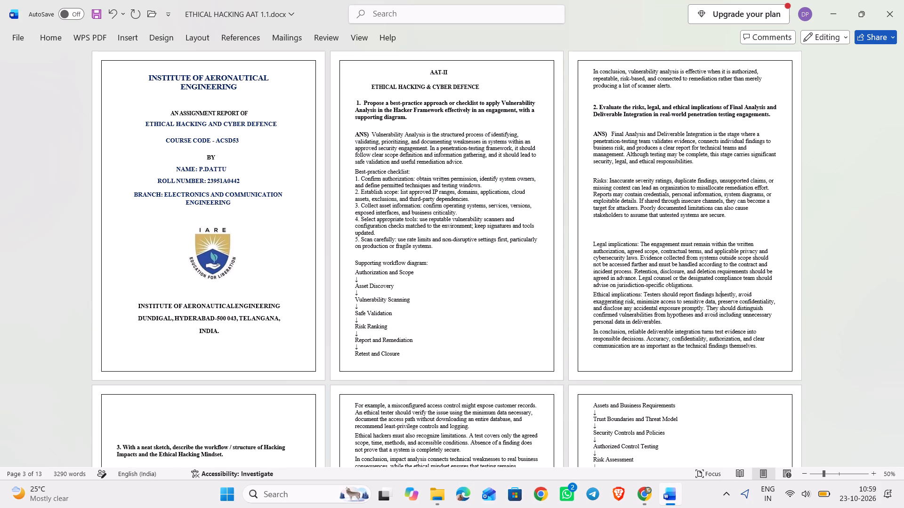
{"action": "key", "text": "Up"}
{"action": "key", "text": "Return"}
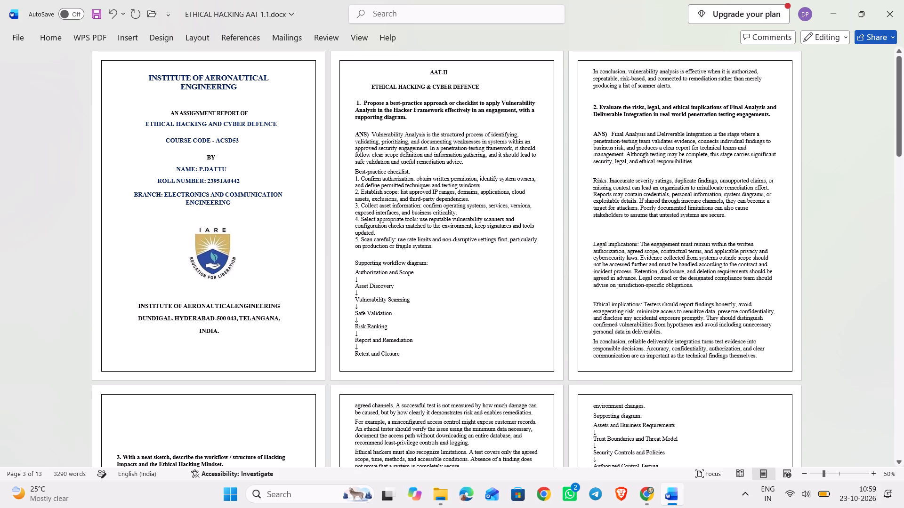
Delete the text from "Ethical implications: Testers should report" through "accidental exposure promptly." in answer 2.
{"action": "left_click_drag", "start_coordinate": [590, 306], "coordinate": [709, 314]}
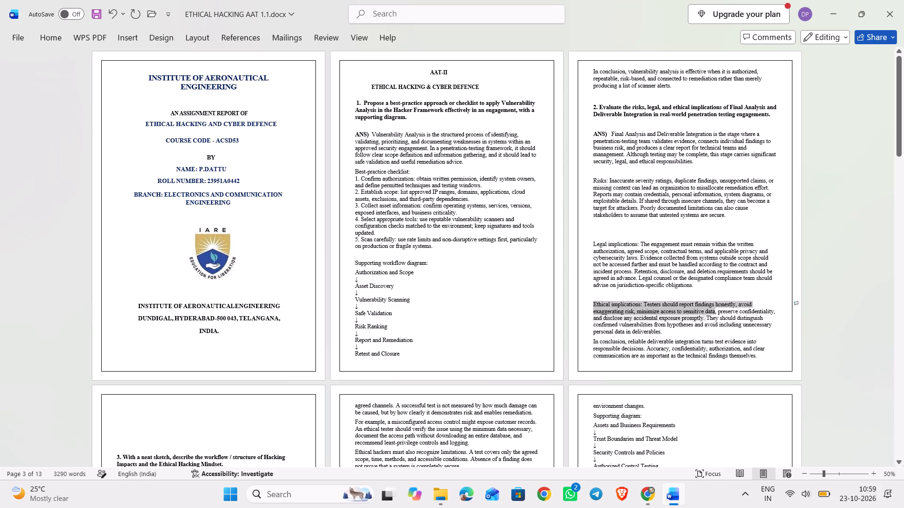
{"action": "left_click_drag", "start_coordinate": [709, 314], "coordinate": [704, 319]}
{"action": "key", "text": "BackSpace"}
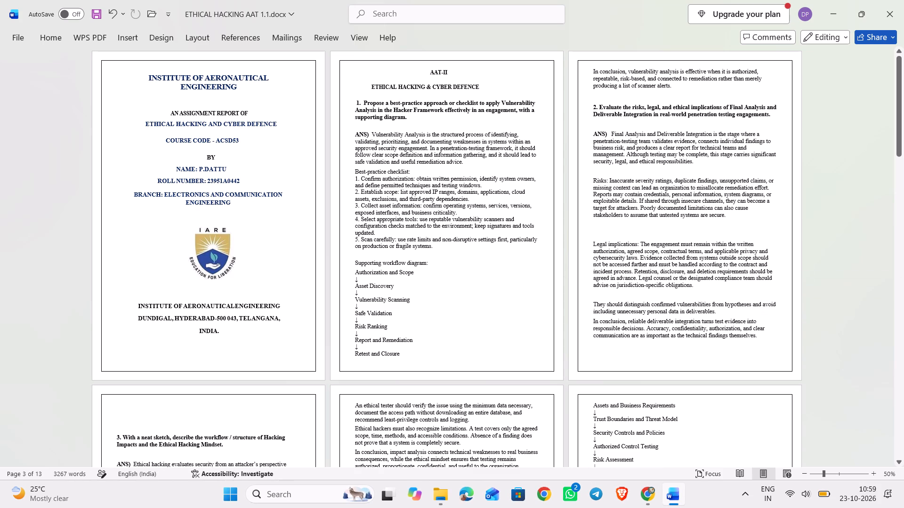
Even out the spacing in answer 2 by adding a blank line above its conclusion and removing the extra one above "Legal implications".
{"action": "left_click", "coordinate": [723, 311]}
{"action": "key", "text": "Return"}
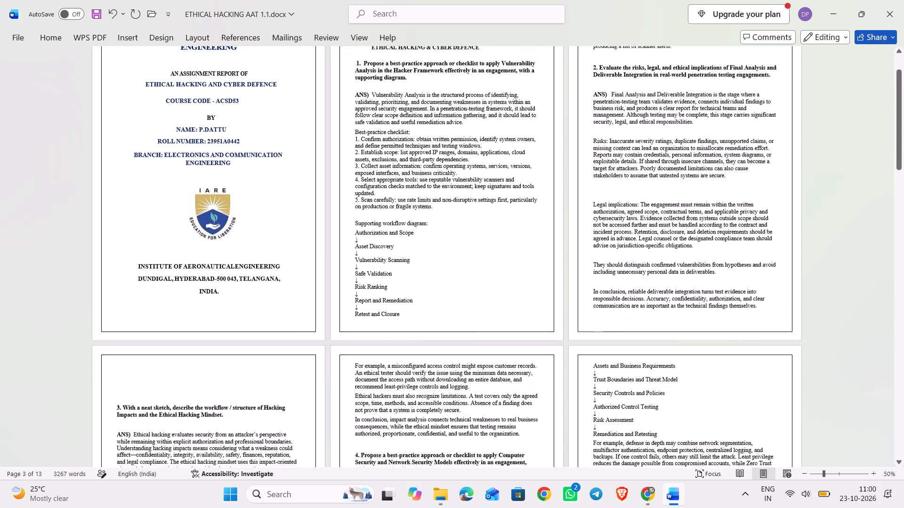
{"action": "left_click", "coordinate": [656, 228]}
{"action": "key", "text": "BackSpace"}
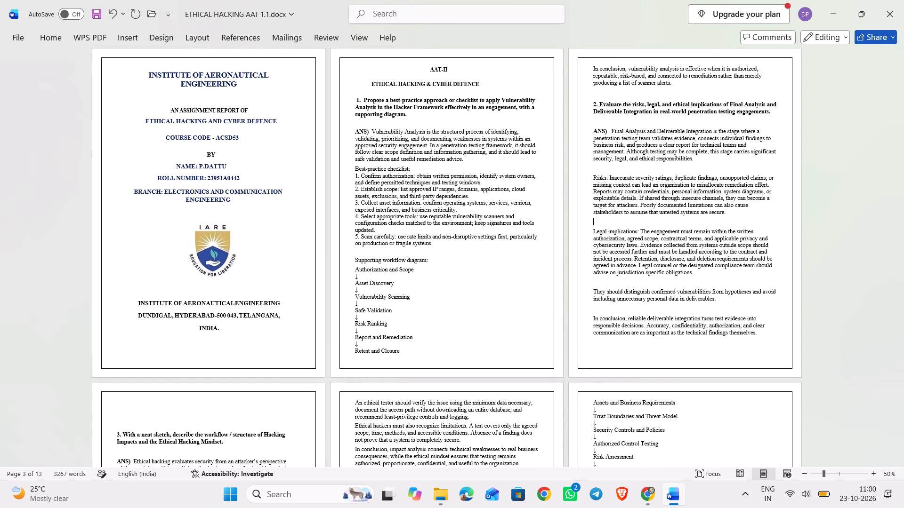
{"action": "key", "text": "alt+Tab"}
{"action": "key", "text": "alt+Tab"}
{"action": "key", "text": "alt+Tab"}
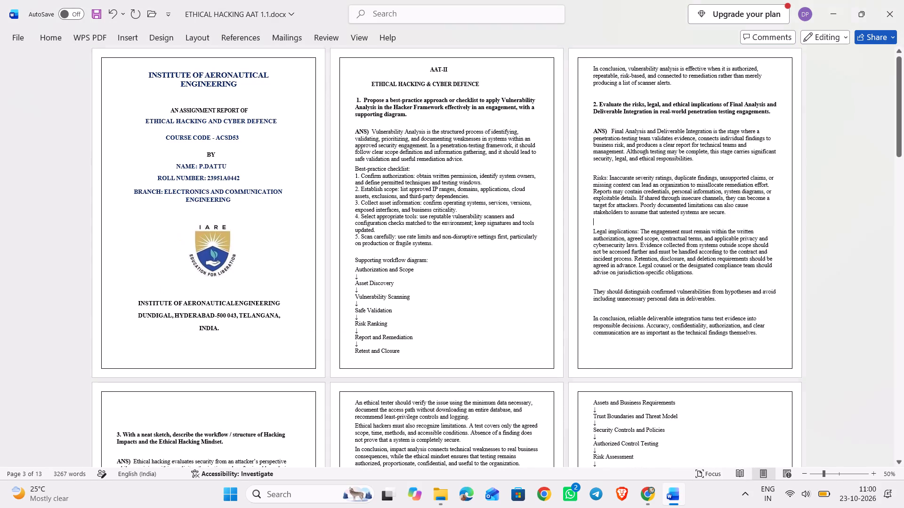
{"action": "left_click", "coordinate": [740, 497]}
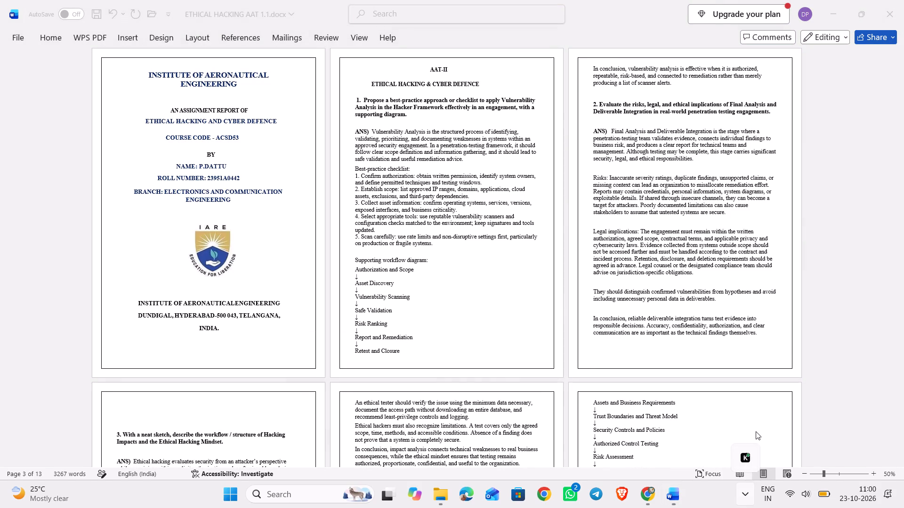
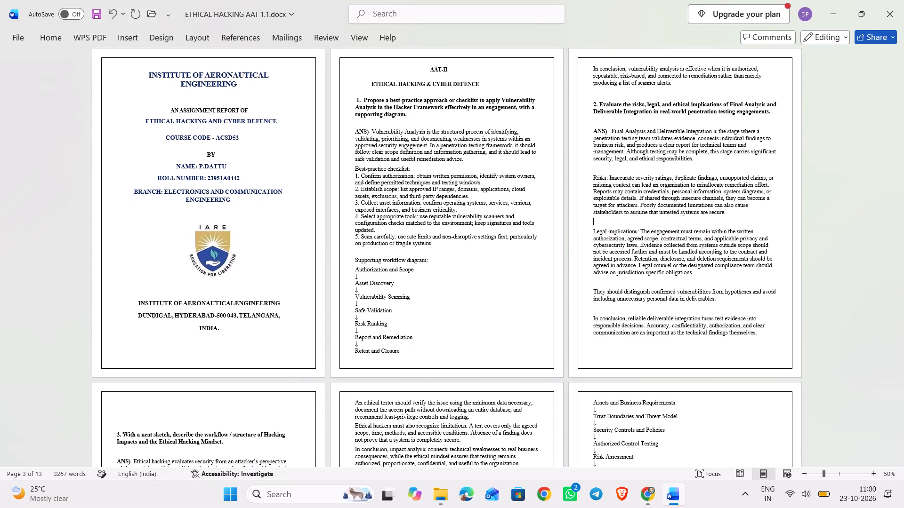
Remove two of the blank lines above question 3, leaving one at the top of its page.
{"action": "scroll", "coordinate": [586, 323], "scroll_direction": "down", "scroll_amount": 4}
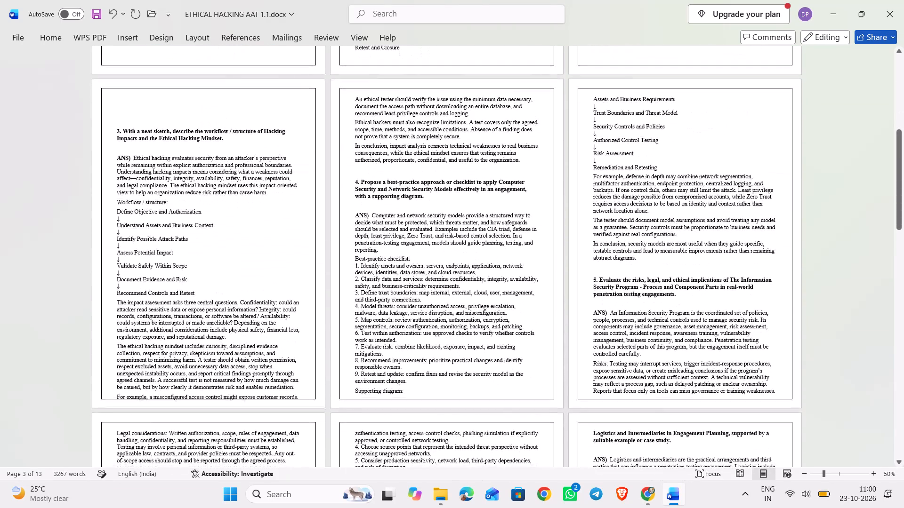
{"action": "left_click", "coordinate": [129, 110]}
{"action": "key", "text": "Down"}
{"action": "key", "text": "BackSpace"}
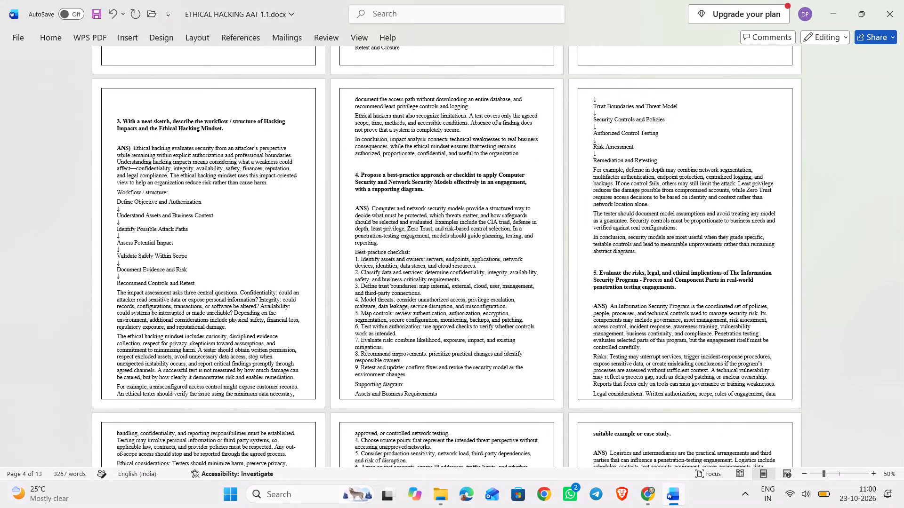
{"action": "key", "text": "BackSpace"}
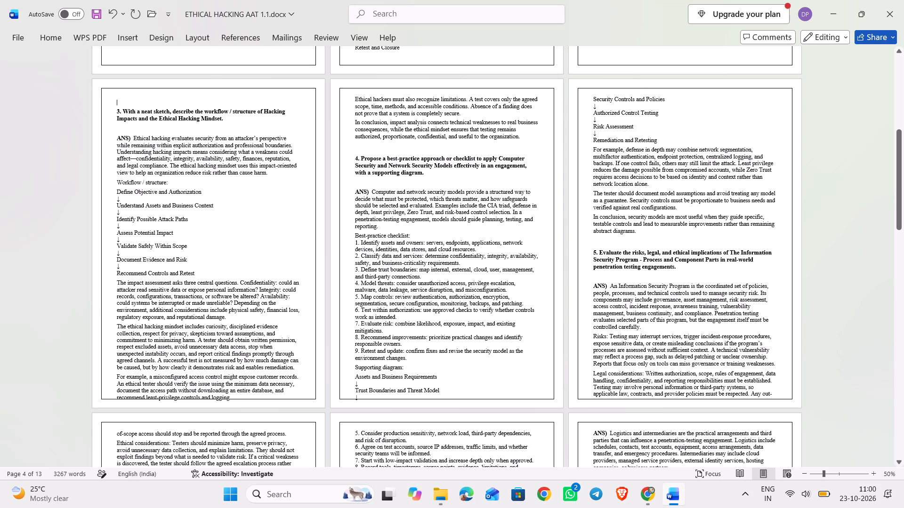
Delete the text from "A tester should obtain written permission" through "enables remediation." in answer 3.
{"action": "left_click_drag", "start_coordinate": [197, 340], "coordinate": [292, 364]}
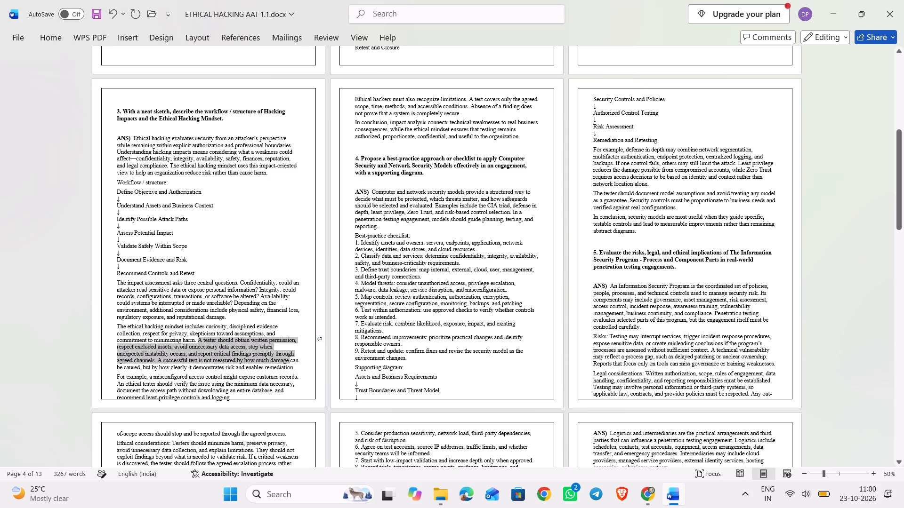
{"action": "left_click_drag", "start_coordinate": [292, 364], "coordinate": [294, 365]}
{"action": "key", "text": "BackSpace"}
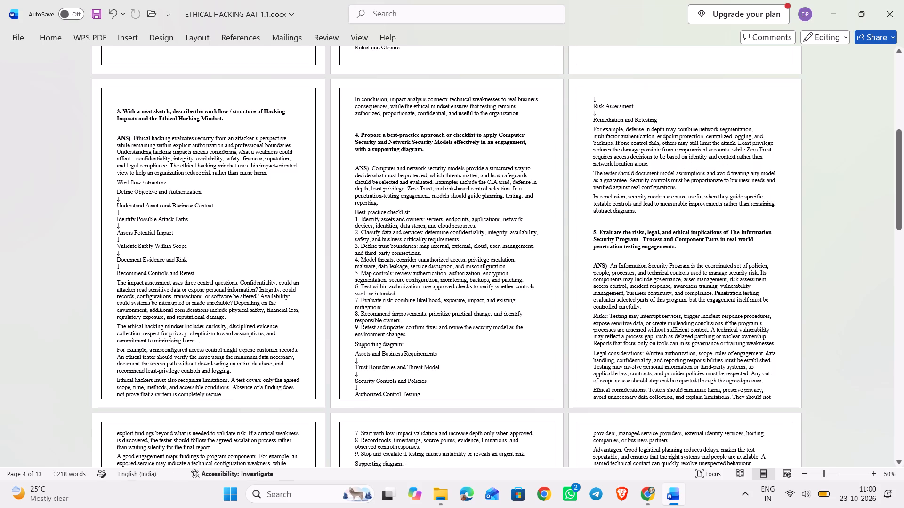
Delete the paragraph beginning "Ethical hackers must also recognize limitations" from answer 3.
{"action": "key", "text": "Down"}
{"action": "key", "text": "Down"}
{"action": "key", "text": "Down"}
{"action": "key", "text": "Down"}
{"action": "key", "text": "Down"}
{"action": "key", "text": "Down"}
{"action": "key", "text": "Down"}
{"action": "key", "text": "Down"}
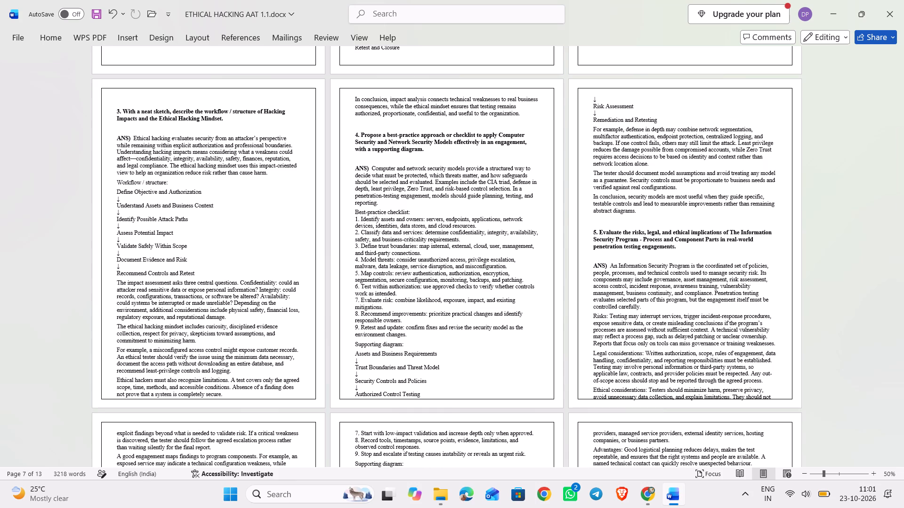
{"action": "left_click", "coordinate": [229, 395]}
{"action": "left_click_drag", "start_coordinate": [229, 395], "coordinate": [97, 381]}
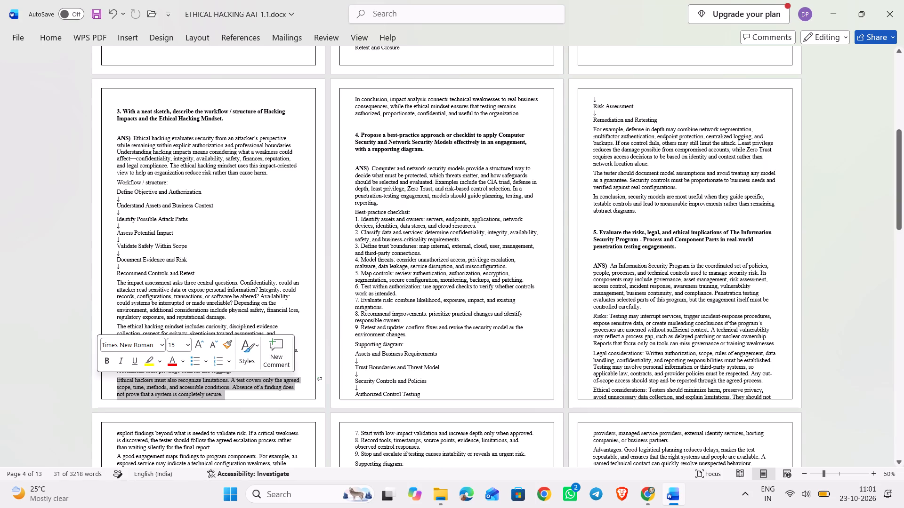
{"action": "key", "text": "BackSpace"}
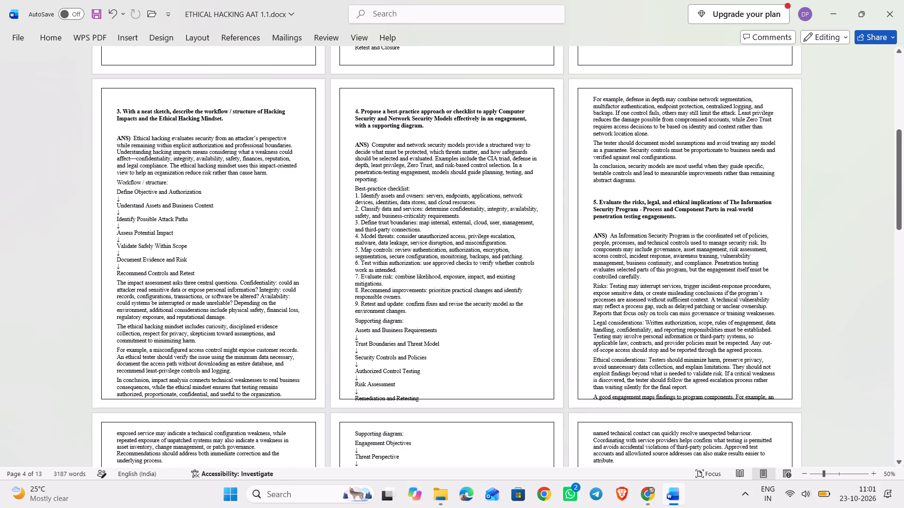
Delete the remaining sentence beginning "The ethical hacking mindset includes curiosity" from answer 3.
{"action": "left_click_drag", "start_coordinate": [113, 323], "coordinate": [154, 334]}
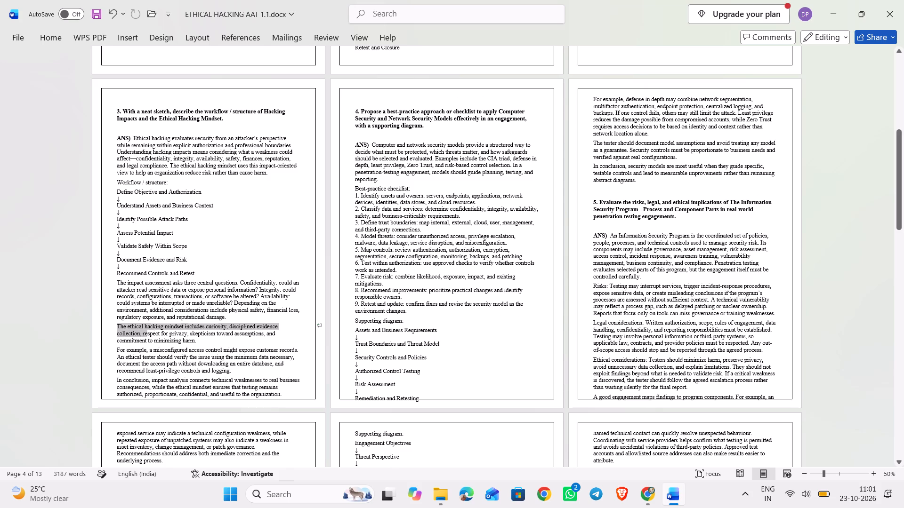
{"action": "left_click_drag", "start_coordinate": [154, 334], "coordinate": [202, 341]}
{"action": "key", "text": "BackSpace"}
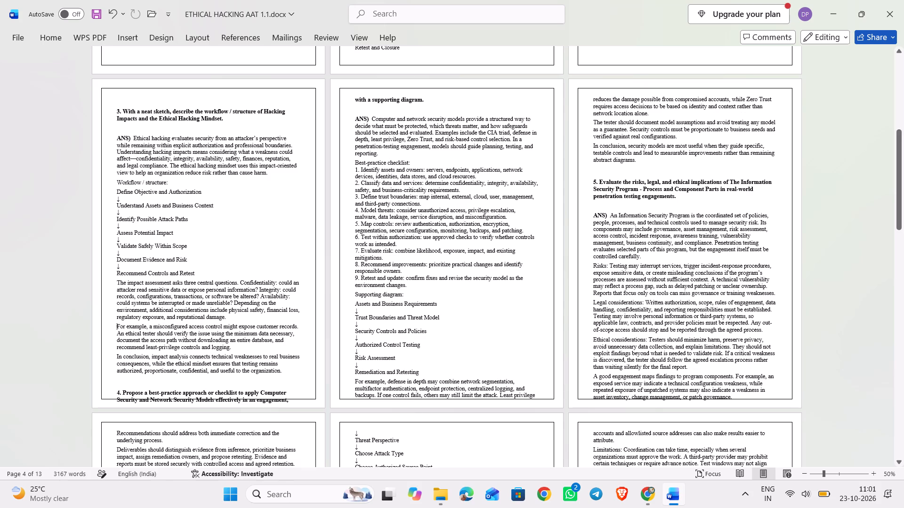
Add one blank line after the conclusion of answer 3 so that question 4 starts at the top of the following page.
{"action": "key", "text": "Down"}
{"action": "key", "text": "Down"}
{"action": "key", "text": "Down"}
{"action": "key", "text": "Down"}
{"action": "key", "text": "Down"}
{"action": "key", "text": "Down"}
{"action": "key", "text": "Down"}
{"action": "key", "text": "Return"}
{"action": "key", "text": "Return"}
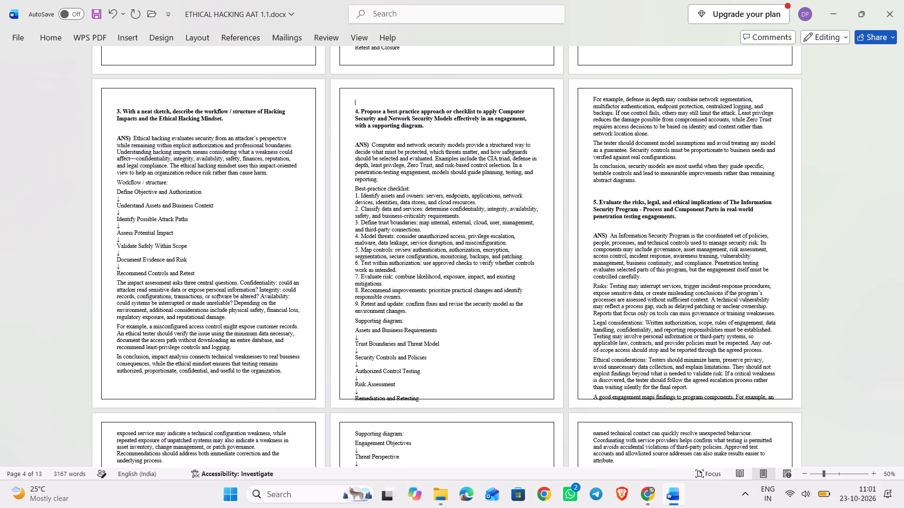
{"action": "key", "text": "BackSpace"}
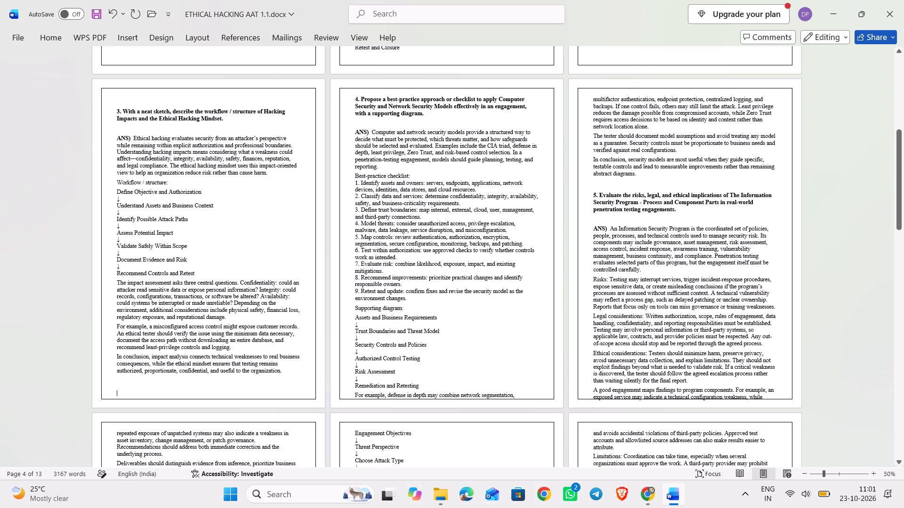
Replace the text from "For example, defense in depth" through "verified against real configurations." in answer 4 with two blank lines above the conclusion.
{"action": "left_click_drag", "start_coordinate": [685, 149], "coordinate": [586, 81]}
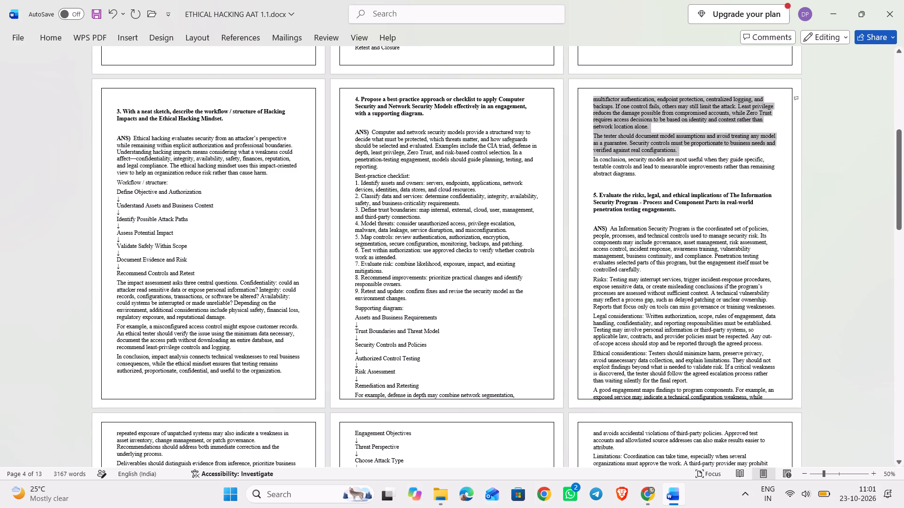
{"action": "left_click_drag", "start_coordinate": [586, 81], "coordinate": [355, 395]}
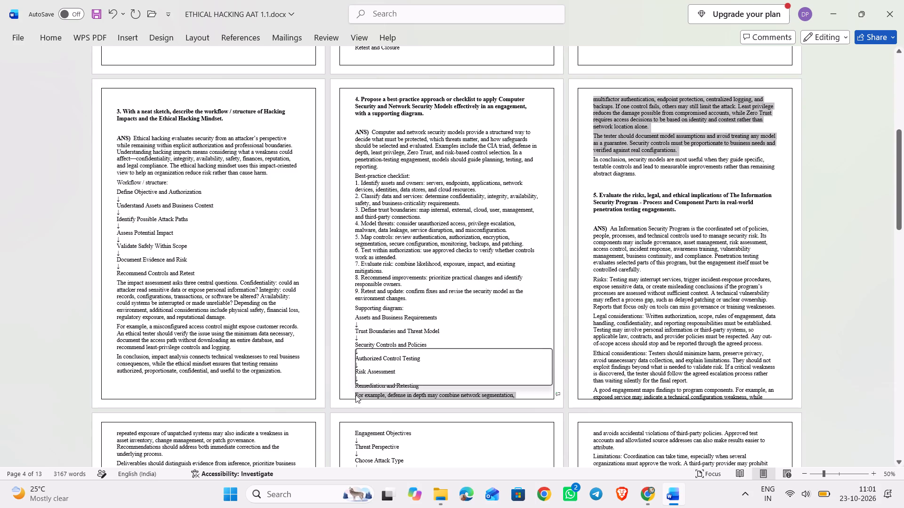
{"action": "key", "text": "BackSpace"}
{"action": "key", "text": "Return"}
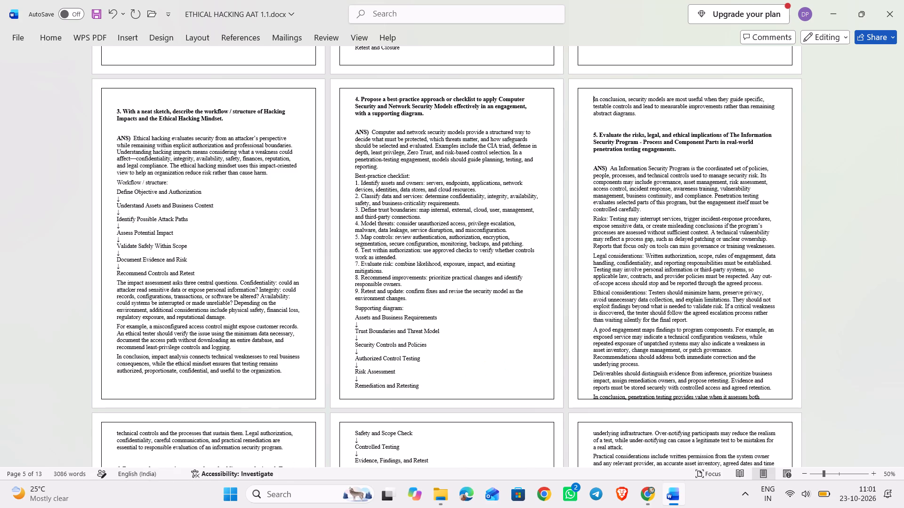
{"action": "key", "text": "Return"}
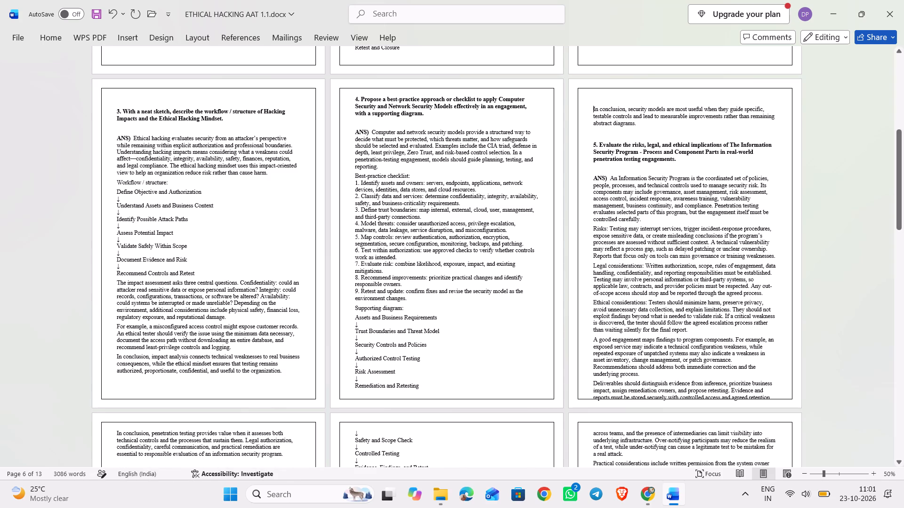
Delete checklist items 8 and 9 in answer 4, leaving two blank lines above "Supporting diagram".
{"action": "left_click_drag", "start_coordinate": [416, 299], "coordinate": [367, 267]}
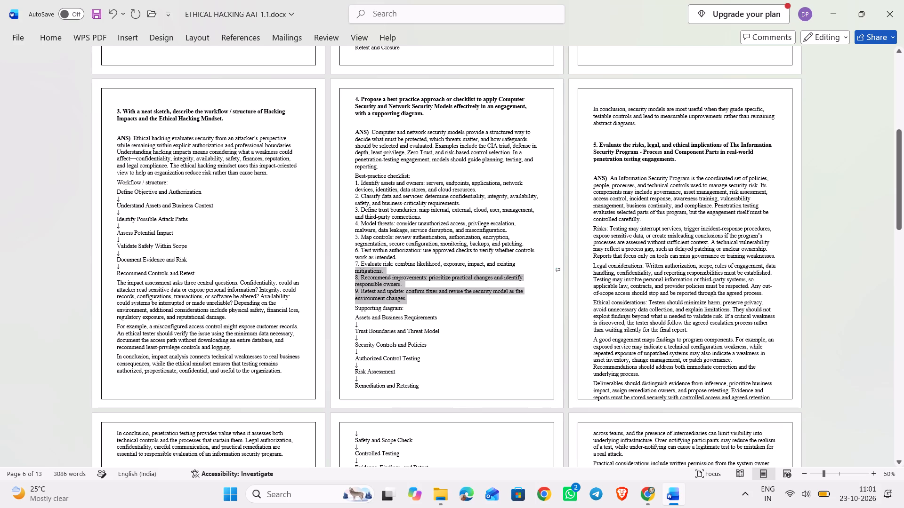
{"action": "left_click_drag", "start_coordinate": [367, 267], "coordinate": [349, 278]}
{"action": "key", "text": "BackSpace"}
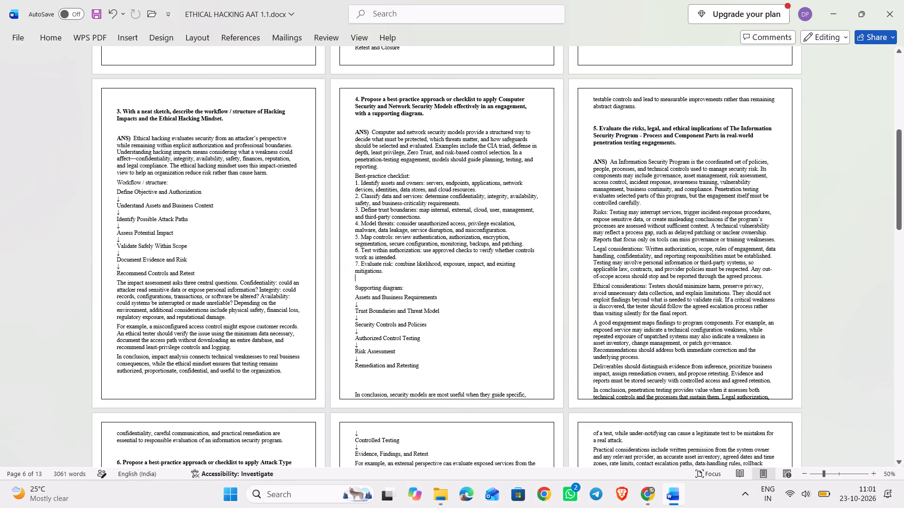
{"action": "key", "text": "Return"}
{"action": "key", "text": "Return"}
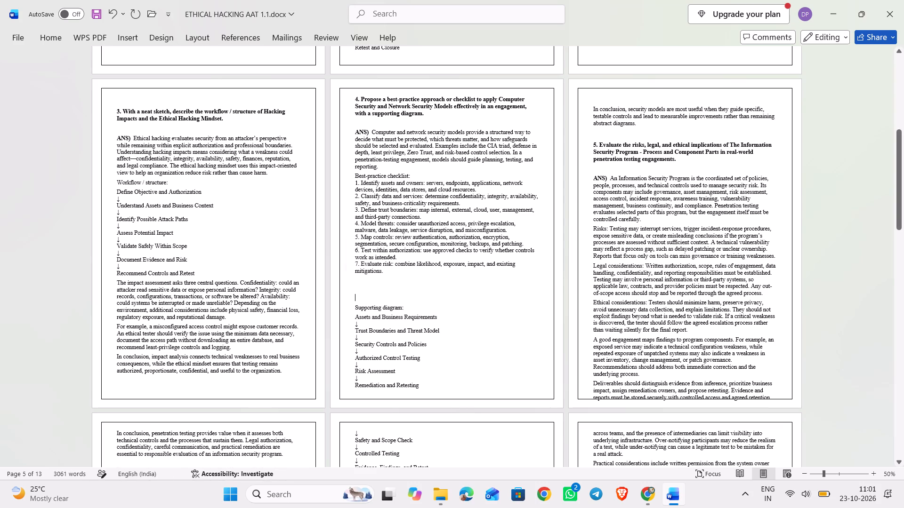
{"action": "key", "text": "BackSpace"}
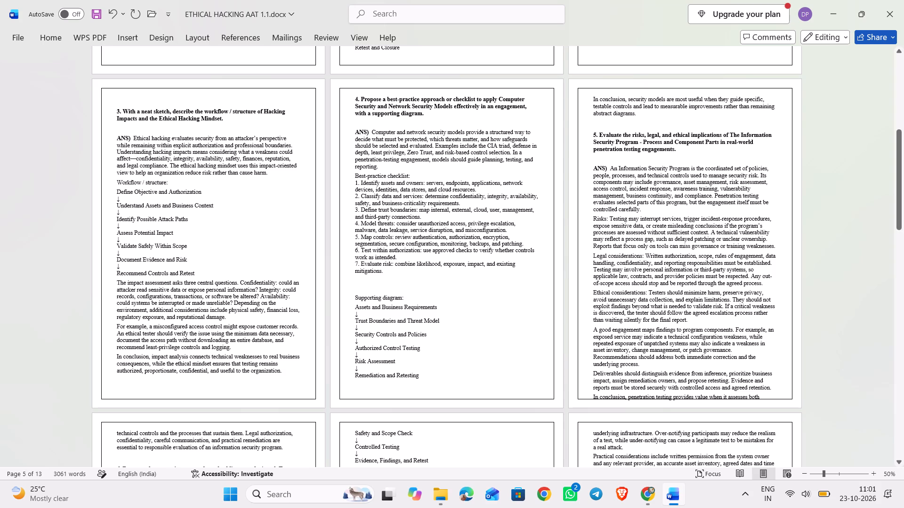
Add a blank line above "Best-practice checklist" in answer 4 and remove one of the two above "Supporting diagram".
{"action": "left_click", "coordinate": [399, 165]}
{"action": "key", "text": "Return"}
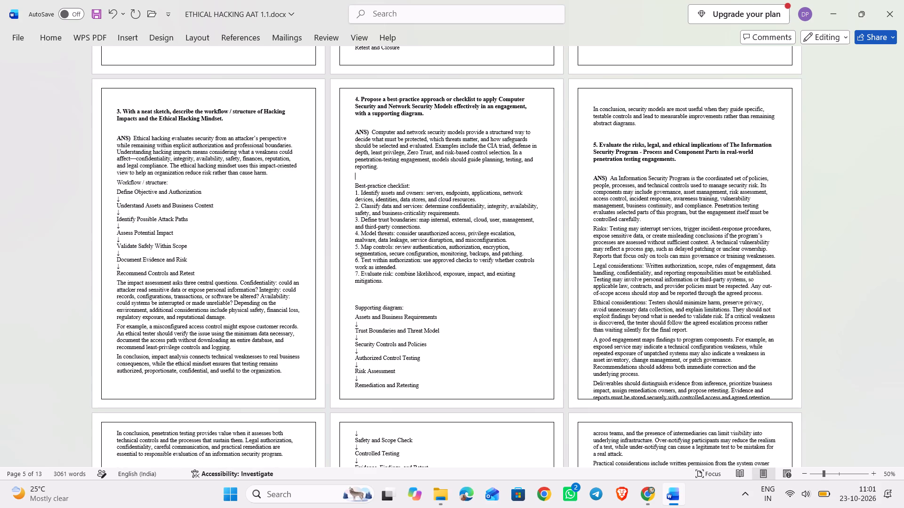
{"action": "left_click", "coordinate": [366, 295]}
{"action": "key", "text": "BackSpace"}
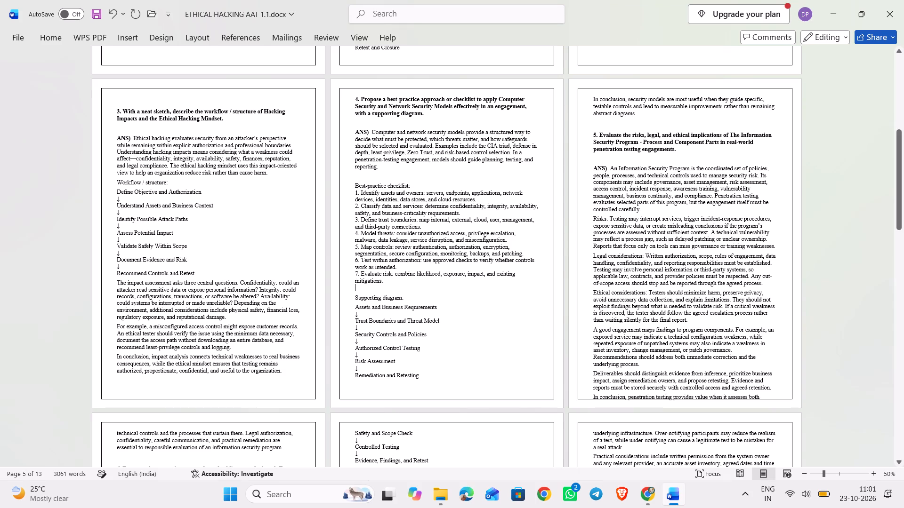
Delete the paragraph beginning "A good engagement maps findings to program components" from answer 5.
{"action": "scroll", "coordinate": [566, 200], "scroll_direction": "down", "scroll_amount": 1}
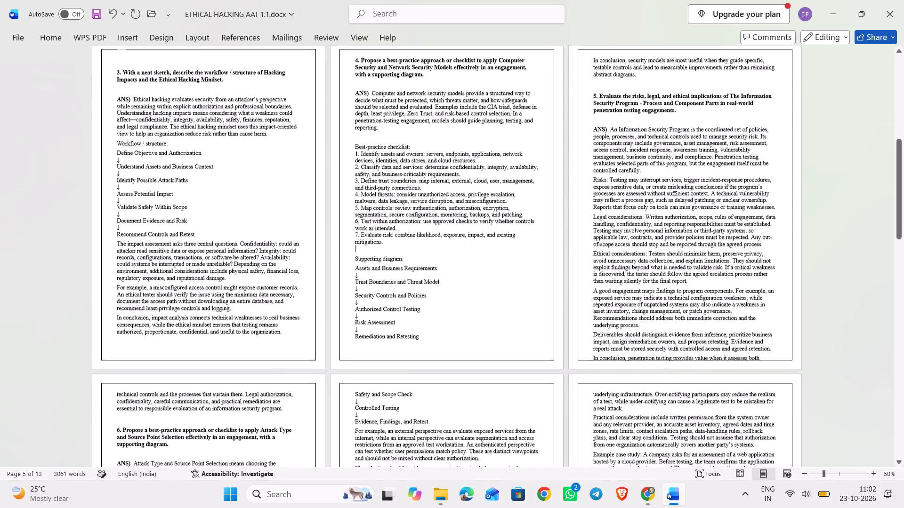
{"action": "scroll", "coordinate": [566, 200], "scroll_direction": "down", "scroll_amount": 1}
{"action": "left_click_drag", "start_coordinate": [591, 267], "coordinate": [643, 302]}
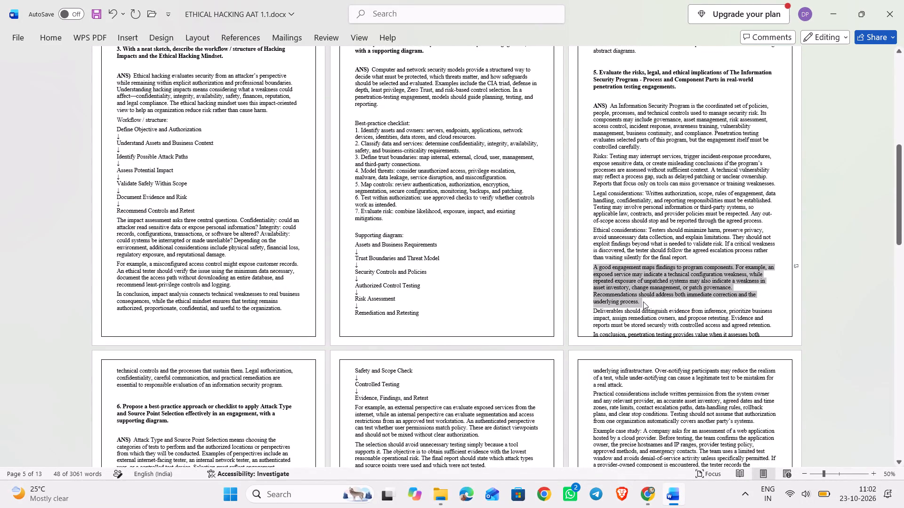
{"action": "key", "text": "BackSpace"}
Insert two blank lines after the conclusion of answer 5 so that question 6 starts on the following page.
{"action": "key", "text": "Down"}
{"action": "key", "text": "Down"}
{"action": "key", "text": "Down"}
{"action": "key", "text": "Down"}
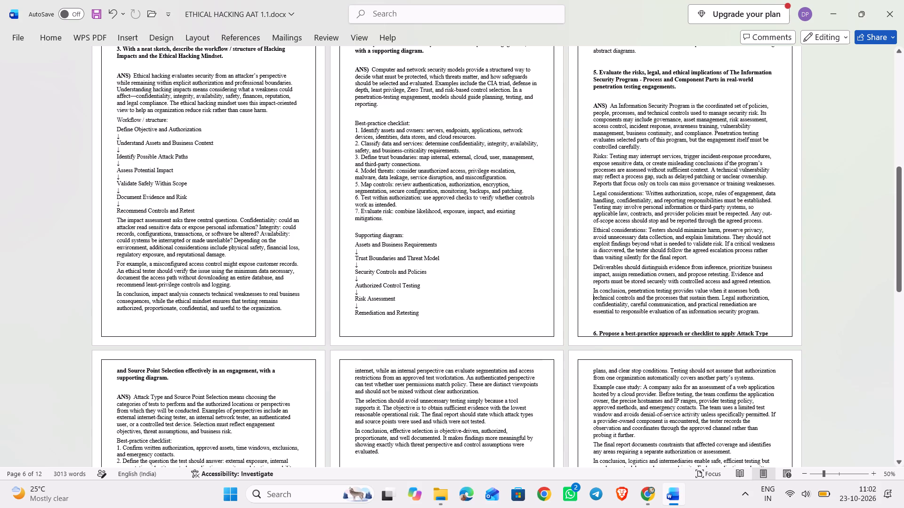
{"action": "key", "text": "Down"}
{"action": "key", "text": "Down"}
{"action": "key", "text": "Down"}
{"action": "key", "text": "Return"}
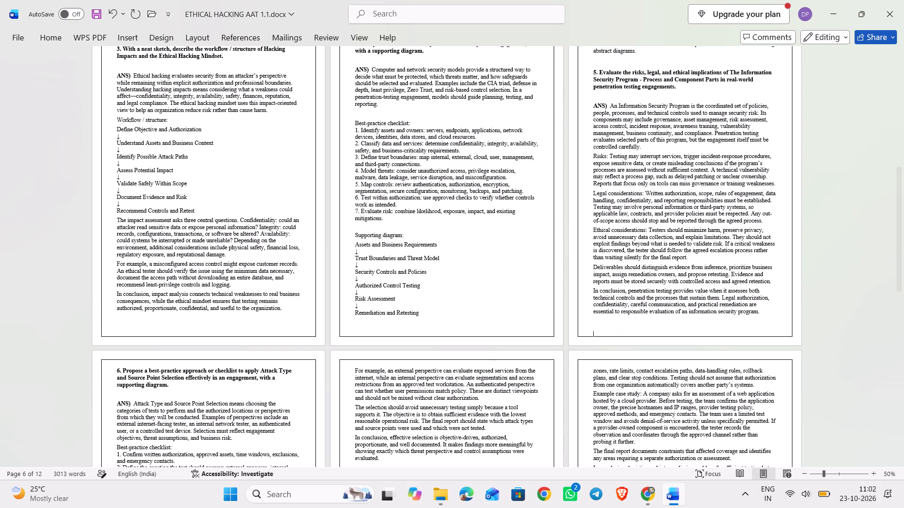
{"action": "key", "text": "Return"}
Delete checklist items 8 and 9 in answer 6, keeping a blank line above "Supporting diagram".
{"action": "scroll", "coordinate": [643, 302], "scroll_direction": "up", "scroll_amount": 1}
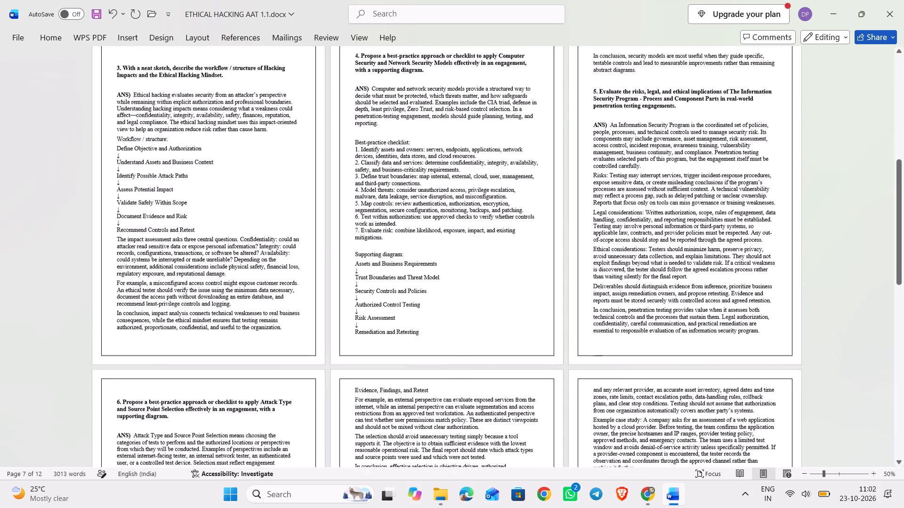
{"action": "scroll", "coordinate": [643, 302], "scroll_direction": "up", "scroll_amount": 1}
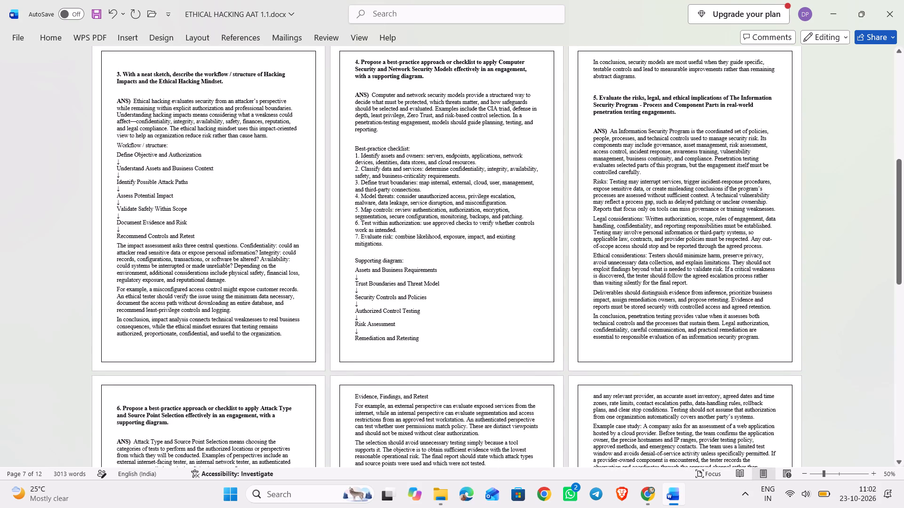
{"action": "scroll", "coordinate": [392, 211], "scroll_direction": "down", "scroll_amount": 4}
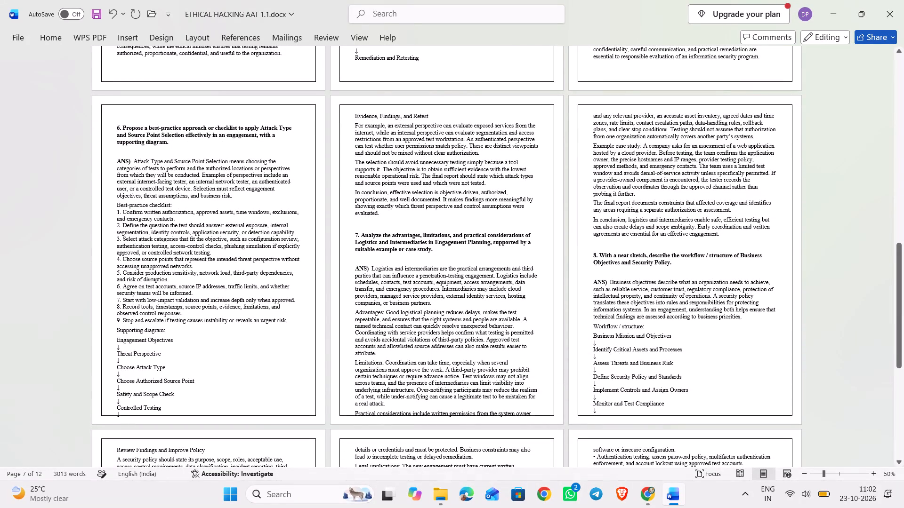
{"action": "left_click_drag", "start_coordinate": [117, 307], "coordinate": [396, 326]}
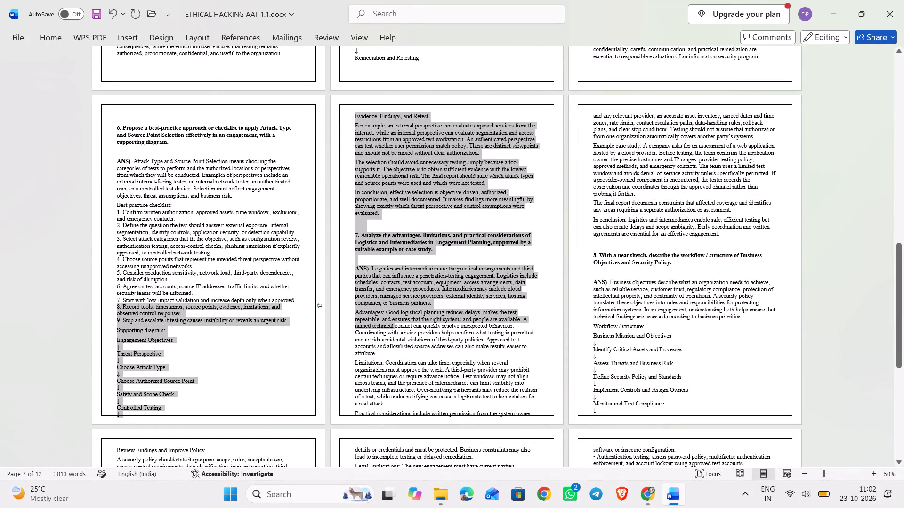
{"action": "left_click_drag", "start_coordinate": [396, 326], "coordinate": [295, 319]}
{"action": "key", "text": "BackSpace"}
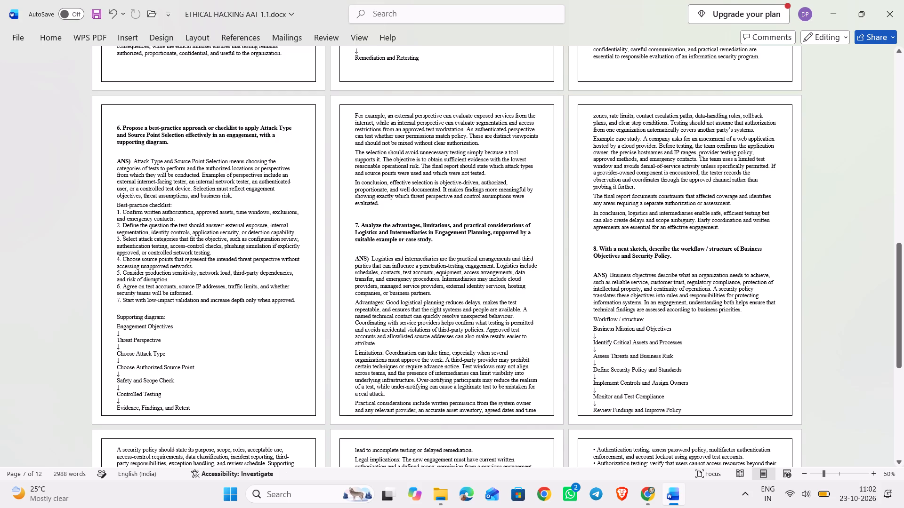
Replace the text from "For example, an external perspective" through "which were not tested." in answer 6 with a blank line above the conclusion.
{"action": "left_click_drag", "start_coordinate": [351, 114], "coordinate": [501, 171]}
{"action": "key", "text": "BackSpace"}
{"action": "key", "text": "Return"}
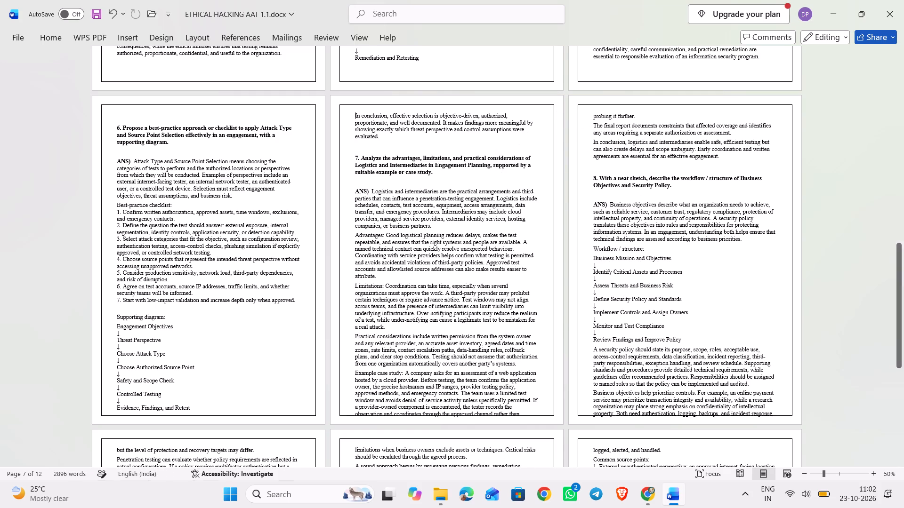
{"action": "key", "text": "Down"}
{"action": "key", "text": "Down"}
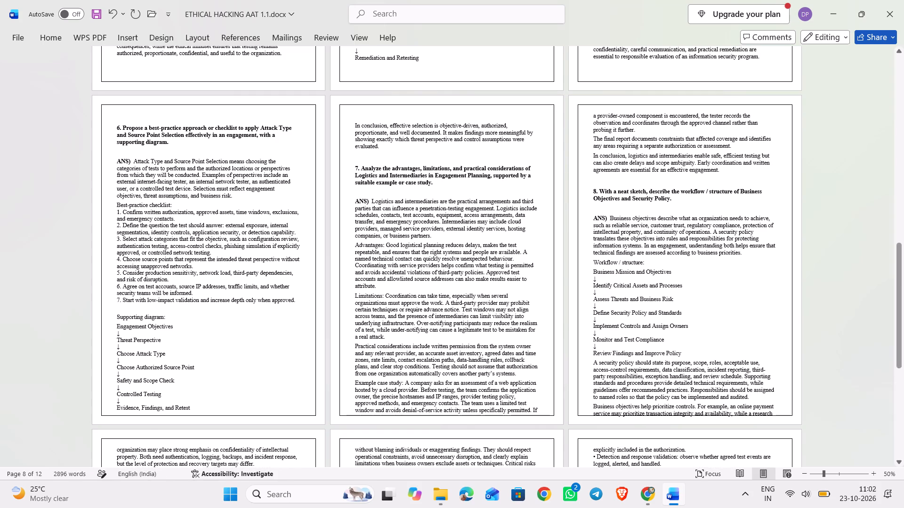
Delete the paragraphs beginning "Practical considerations include written permission" and "The final report documents constraints" from answer 7.
{"action": "left_click_drag", "start_coordinate": [355, 346], "coordinate": [382, 368]}
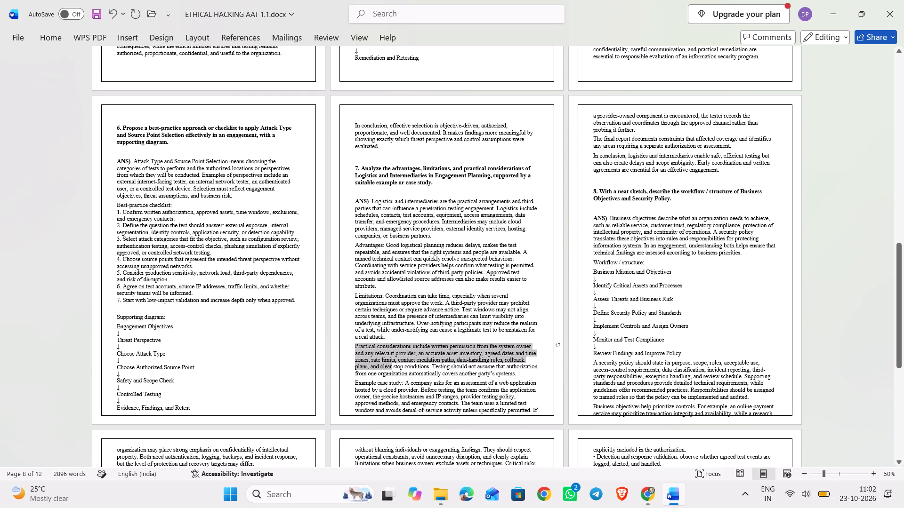
{"action": "left_click_drag", "start_coordinate": [382, 368], "coordinate": [536, 375]}
{"action": "key", "text": "BackSpace"}
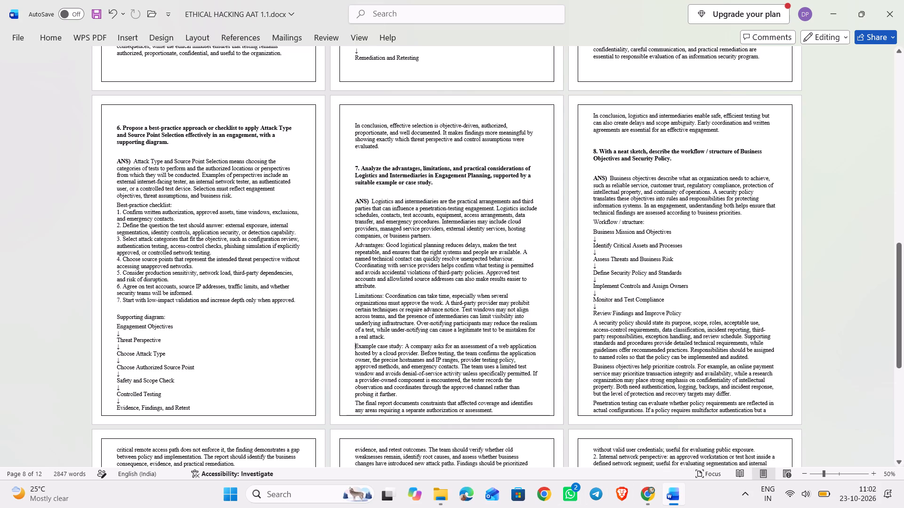
{"action": "left_click_drag", "start_coordinate": [351, 404], "coordinate": [503, 415]}
{"action": "key", "text": "BackSpace"}
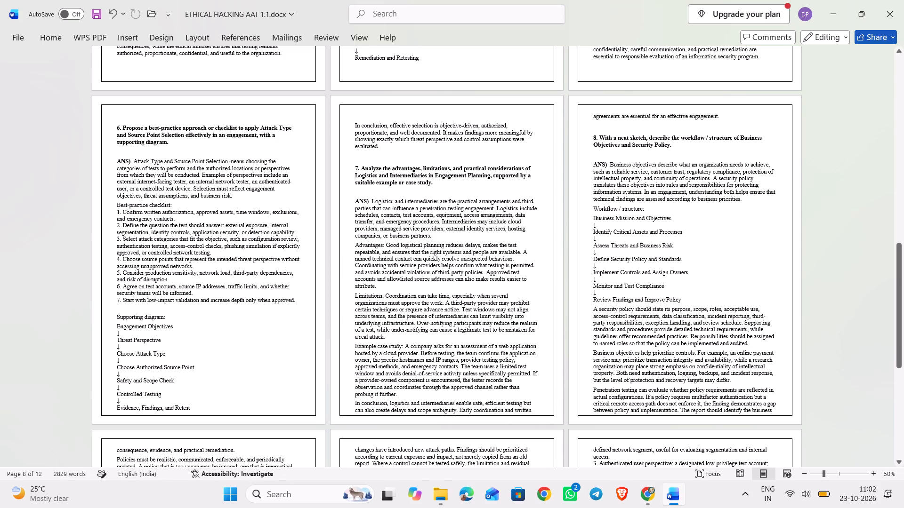
Insert blank lines above the conclusion of answer 7 so that it starts on the following page.
{"action": "key", "text": "Return"}
{"action": "key", "text": "Return"}
{"action": "key", "text": "Return"}
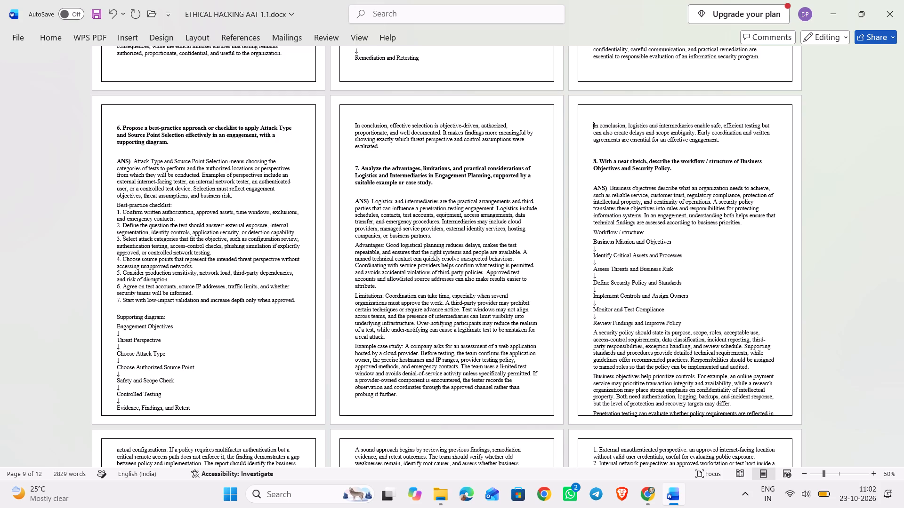
Delete the paragraph beginning "Business objectives help prioritize controls" from answer 8, leaving no blank line in its place.
{"action": "scroll", "coordinate": [444, 329], "scroll_direction": "down", "scroll_amount": 1}
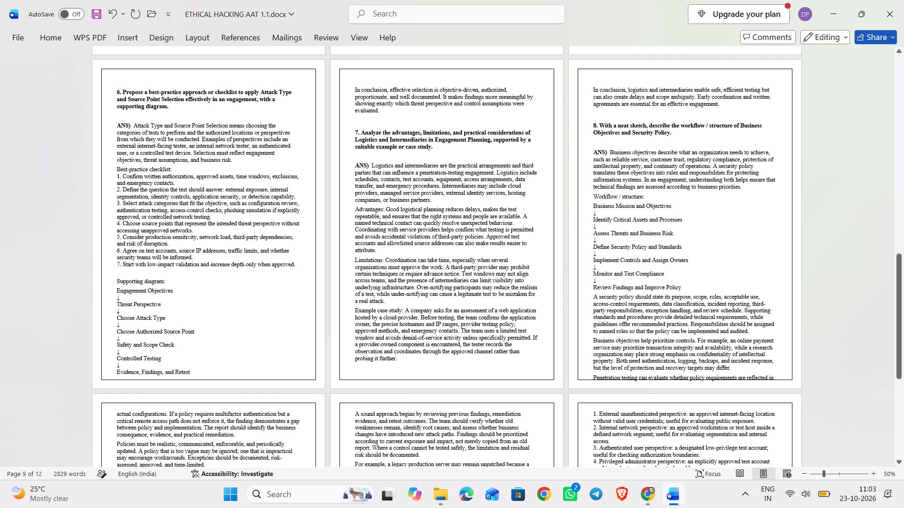
{"action": "left_click_drag", "start_coordinate": [733, 367], "coordinate": [590, 343]}
{"action": "key", "text": "BackSpace"}
{"action": "key", "text": "Return"}
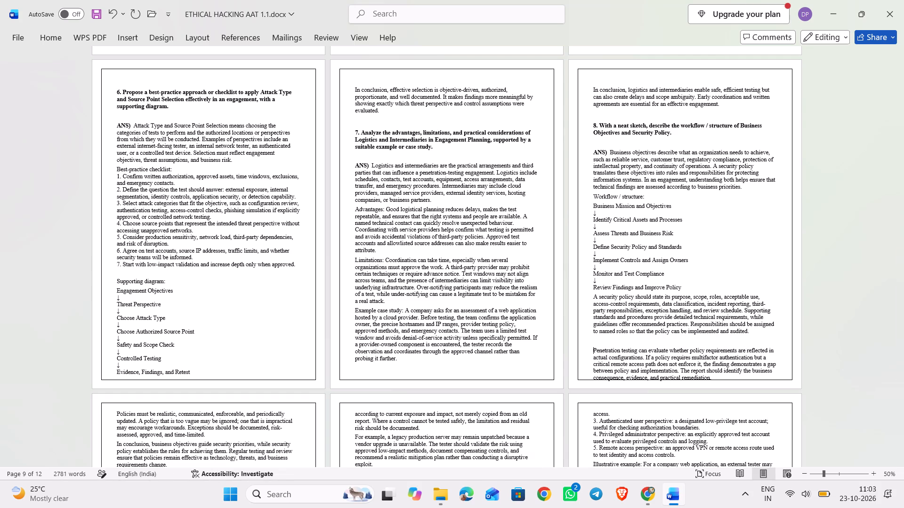
{"action": "key", "text": "BackSpace"}
Insert two blank lines above "Policies must be realistic" in answer 8 so that this paragraph starts on the following page.
{"action": "key", "text": "Down"}
{"action": "key", "text": "Down"}
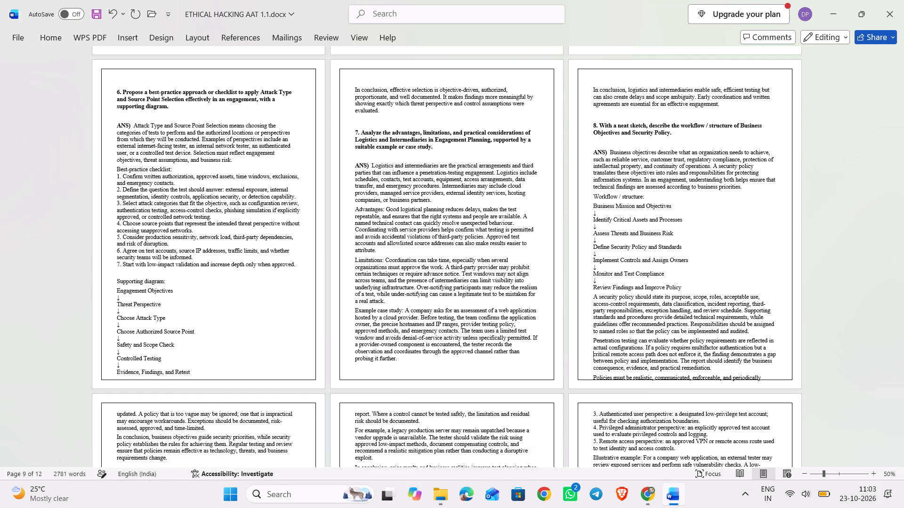
{"action": "key", "text": "Down"}
{"action": "key", "text": "Down"}
{"action": "key", "text": "Down"}
{"action": "key", "text": "Down"}
{"action": "key", "text": "Up"}
{"action": "key", "text": "Return"}
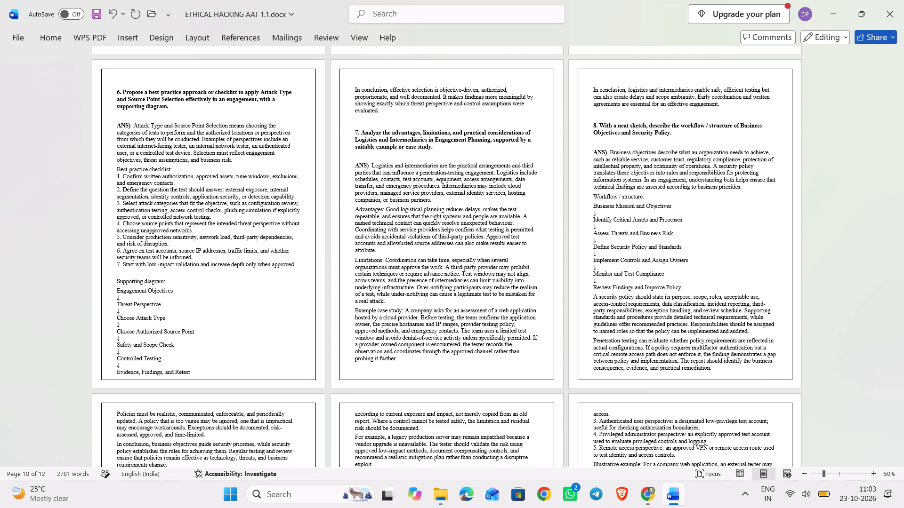
{"action": "key", "text": "Return"}
Replace the "Ethical implications" paragraph in answer 9 with a blank line above "A sound approach begins".
{"action": "scroll", "coordinate": [590, 343], "scroll_direction": "down", "scroll_amount": 1}
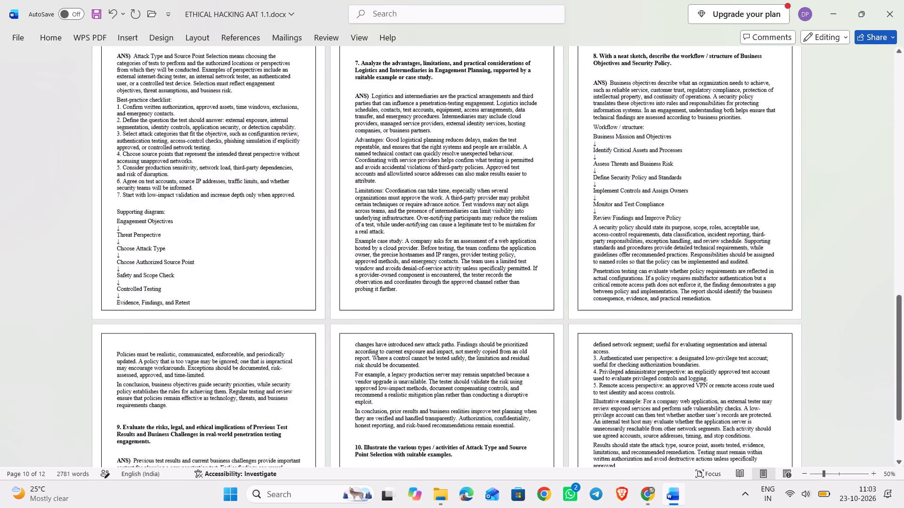
{"action": "scroll", "coordinate": [590, 343], "scroll_direction": "down", "scroll_amount": 2}
{"action": "scroll", "coordinate": [400, 180], "scroll_direction": "down", "scroll_amount": 3}
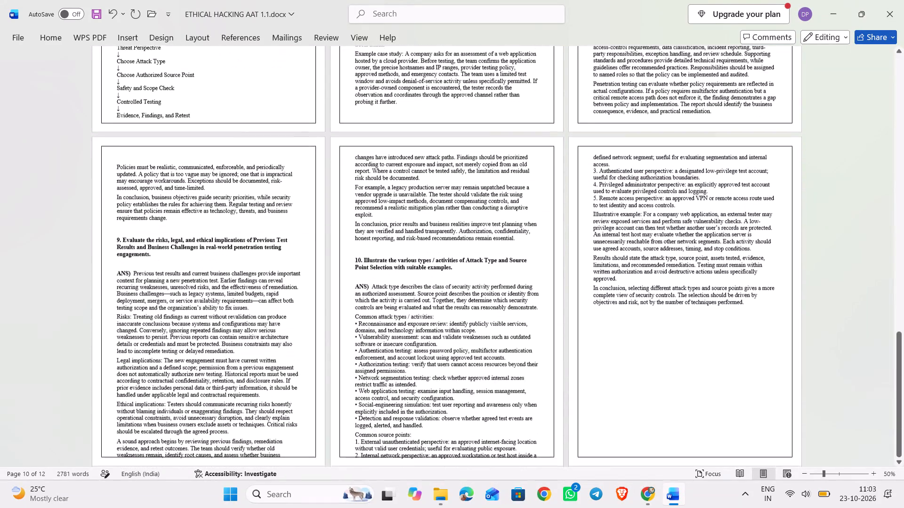
{"action": "scroll", "coordinate": [291, 253], "scroll_direction": "down", "scroll_amount": 1}
{"action": "scroll", "coordinate": [237, 286], "scroll_direction": "down", "scroll_amount": 3}
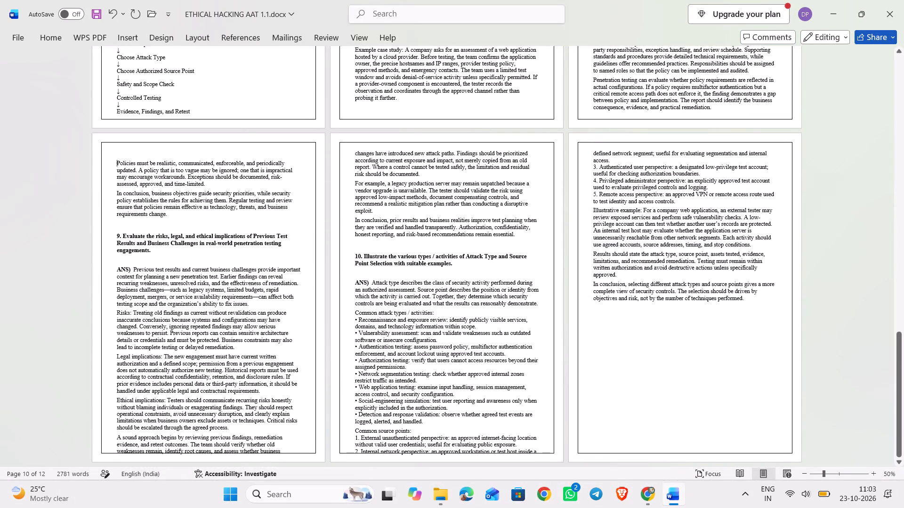
{"action": "left_click_drag", "start_coordinate": [113, 398], "coordinate": [255, 435]}
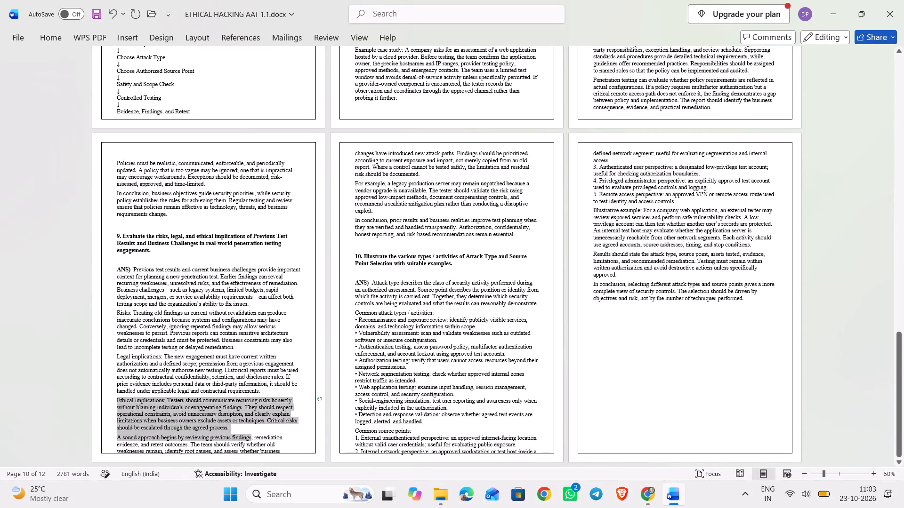
{"action": "left_click_drag", "start_coordinate": [255, 435], "coordinate": [258, 427]}
{"action": "key", "text": "BackSpace"}
{"action": "key", "text": "Return"}
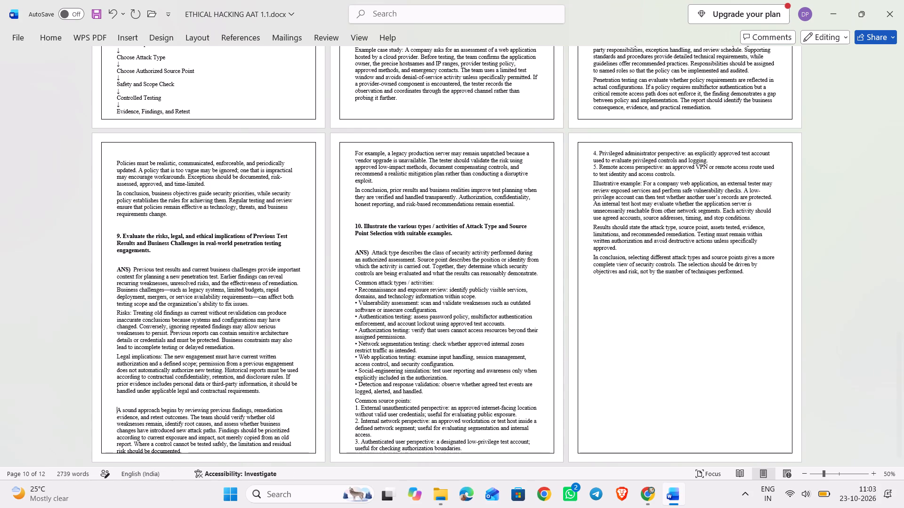
Delete the text from "Findings should be prioritized" through "should be documented." in answer 9 and end the paragraph with a period after "attack paths".
{"action": "key", "text": "Down"}
{"action": "key", "text": "Down"}
{"action": "key", "text": "Down"}
{"action": "key", "text": "Down"}
{"action": "key", "text": "Down"}
{"action": "key", "text": "Down"}
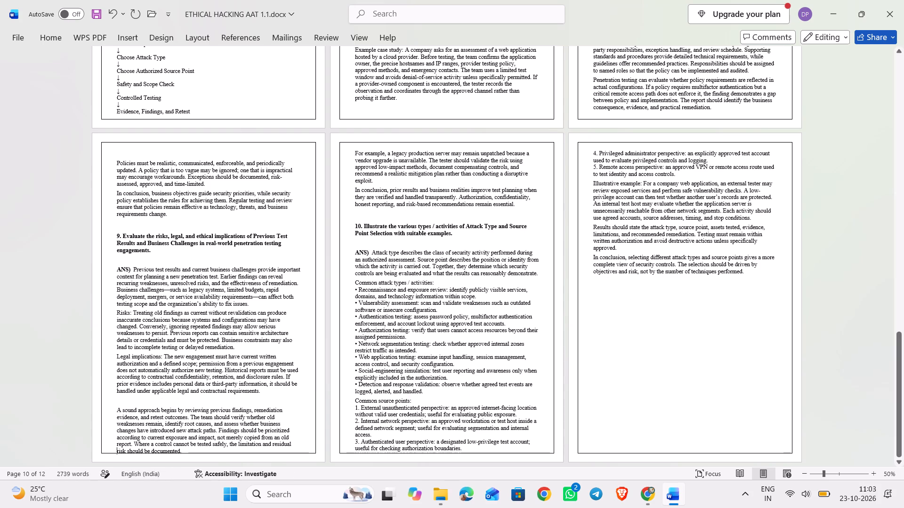
{"action": "left_click_drag", "start_coordinate": [218, 429], "coordinate": [224, 449]}
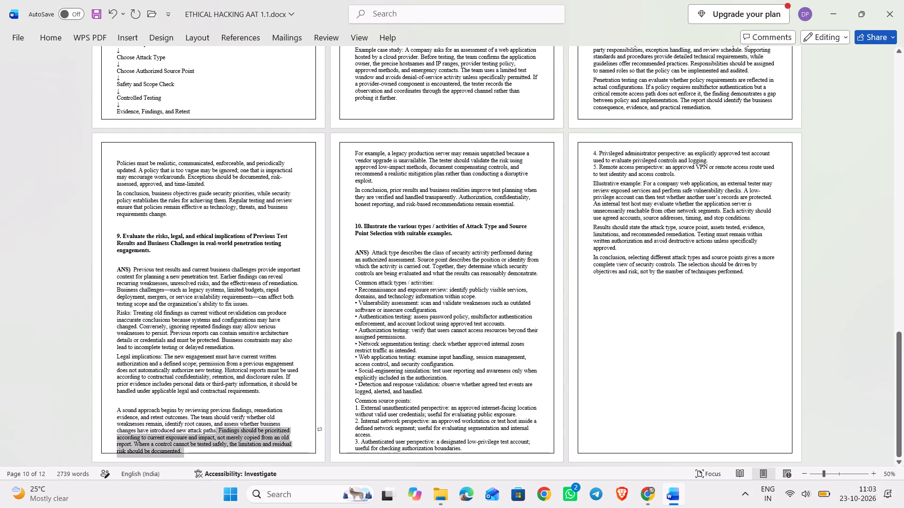
{"action": "left_click_drag", "start_coordinate": [224, 449], "coordinate": [224, 450]}
{"action": "key", "text": "BackSpace"}
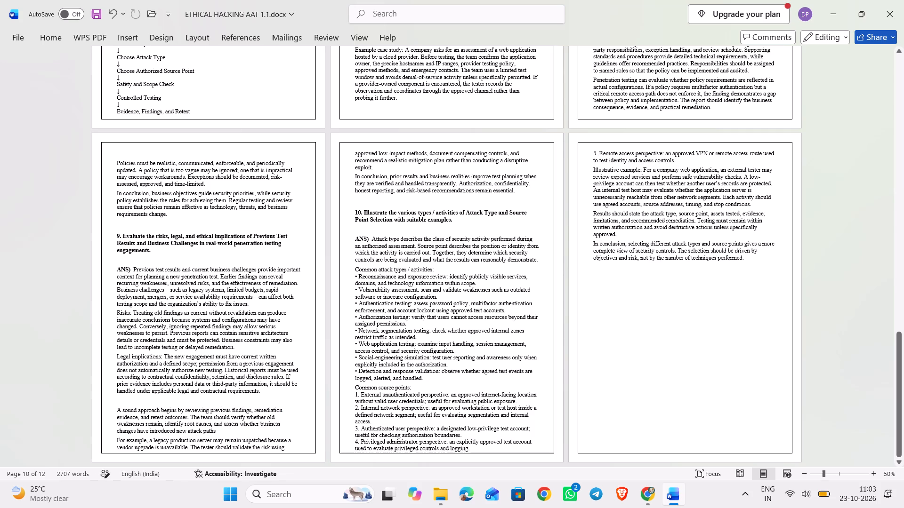
{"action": "key", "text": "period"}
Insert two blank lines below the shortened "A sound approach begins" paragraph so that "For example, a legacy production server" starts on the following page.
{"action": "key", "text": "Return"}
{"action": "key", "text": "Return"}
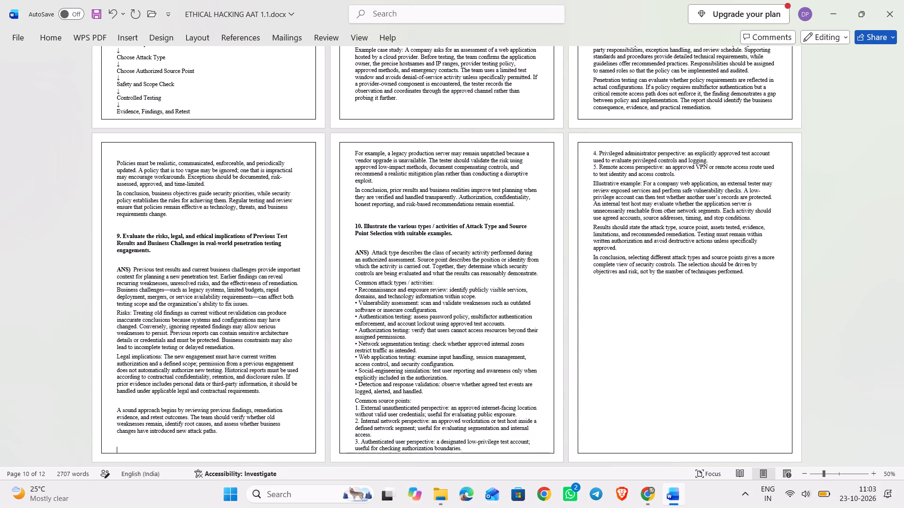
{"action": "key", "text": "Return"}
{"action": "key", "text": "BackSpace"}
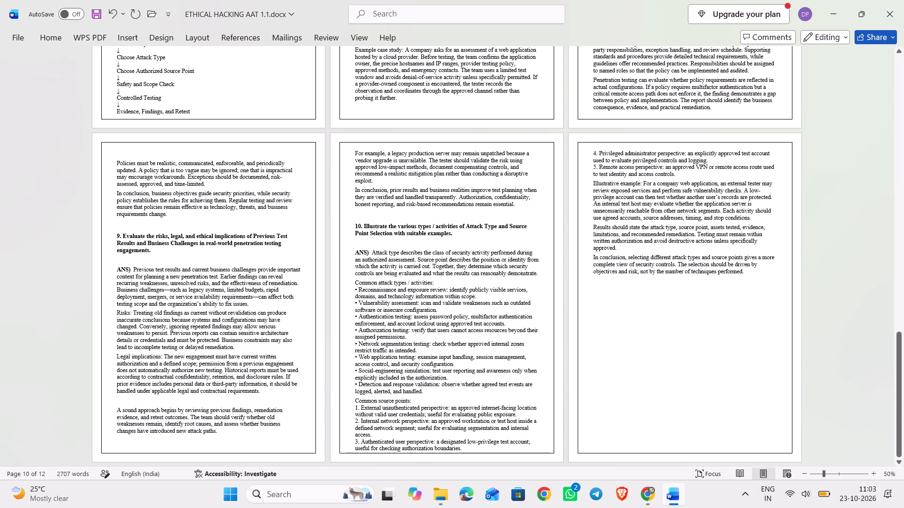
Delete the text from "5. Remote access perspective" through "specifically approved." in answer 10, keeping a blank line above the conclusion.
{"action": "left_click_drag", "start_coordinate": [653, 249], "coordinate": [588, 136]}
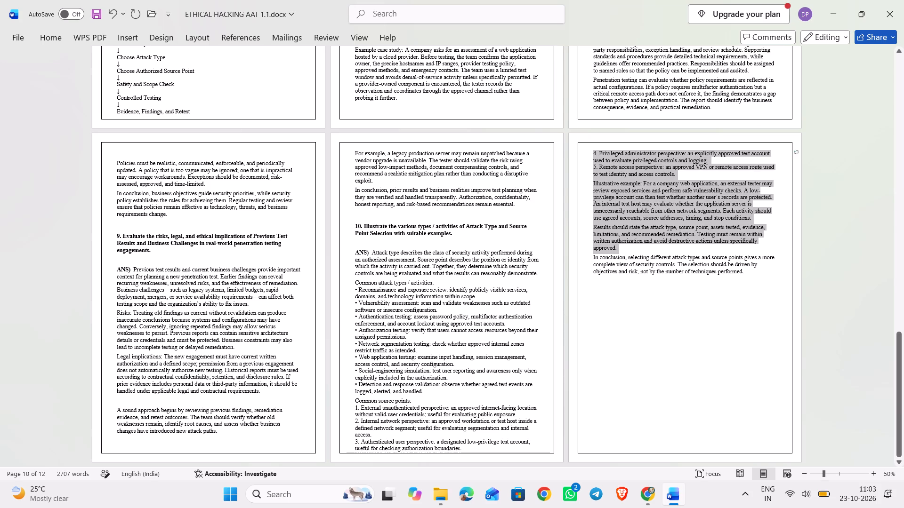
{"action": "left_click_drag", "start_coordinate": [588, 136], "coordinate": [590, 169]}
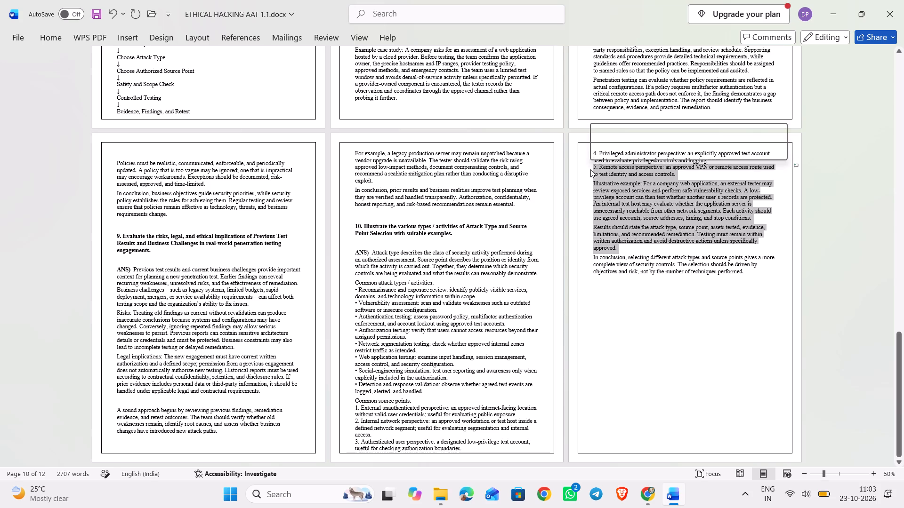
{"action": "key", "text": "BackSpace"}
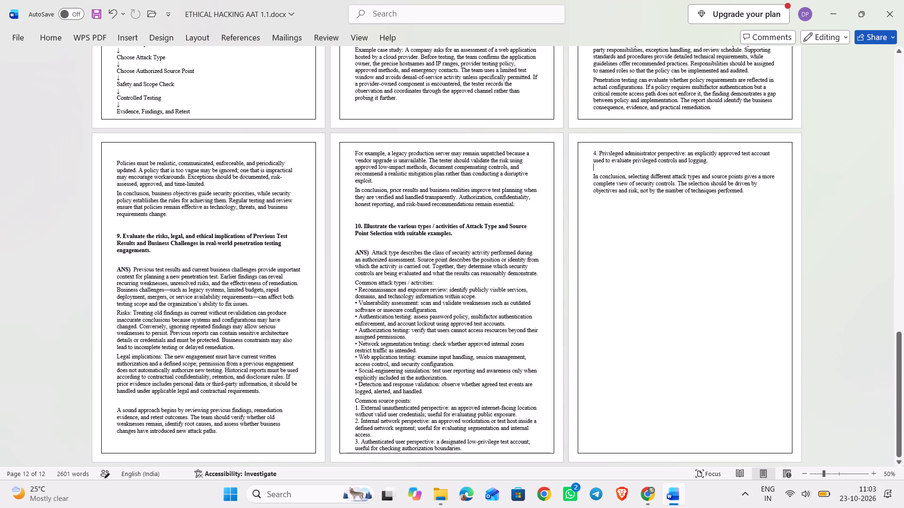
Review the whole document from the cover page to answer 10, checking spacing and page breaks.
{"action": "scroll", "coordinate": [202, 342], "scroll_direction": "down", "scroll_amount": 6}
{"action": "scroll", "coordinate": [202, 342], "scroll_direction": "up", "scroll_amount": 20}
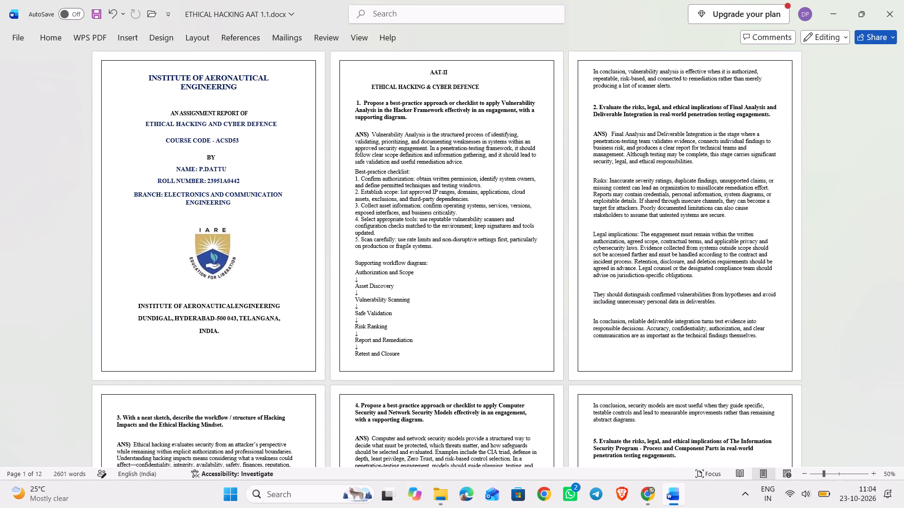
{"action": "scroll", "coordinate": [202, 342], "scroll_direction": "up", "scroll_amount": 4}
{"action": "scroll", "coordinate": [565, 310], "scroll_direction": "down", "scroll_amount": 3}
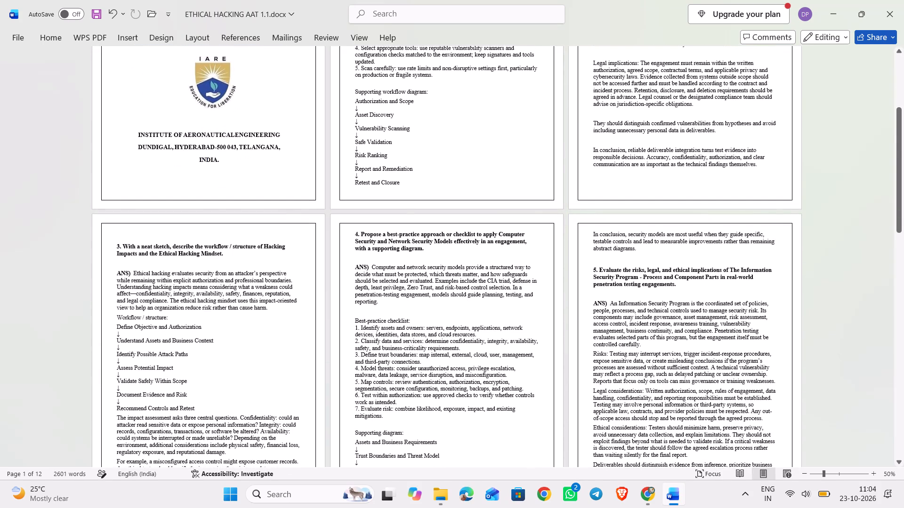
{"action": "scroll", "coordinate": [565, 310], "scroll_direction": "down", "scroll_amount": 2}
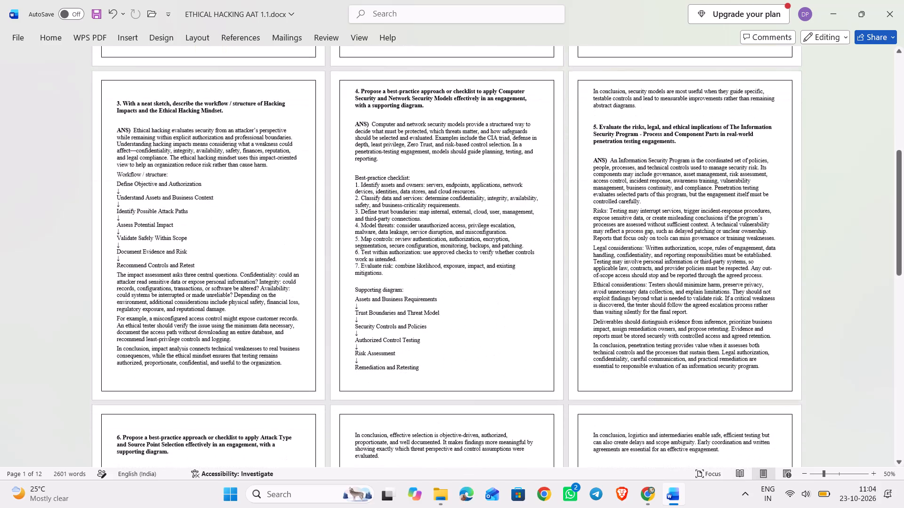
{"action": "scroll", "coordinate": [565, 310], "scroll_direction": "down", "scroll_amount": 1}
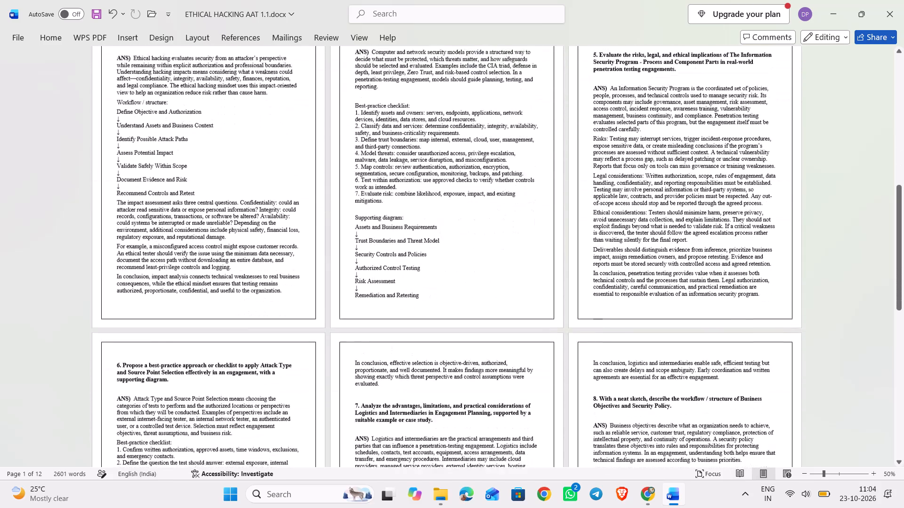
{"action": "scroll", "coordinate": [565, 310], "scroll_direction": "down", "scroll_amount": 4}
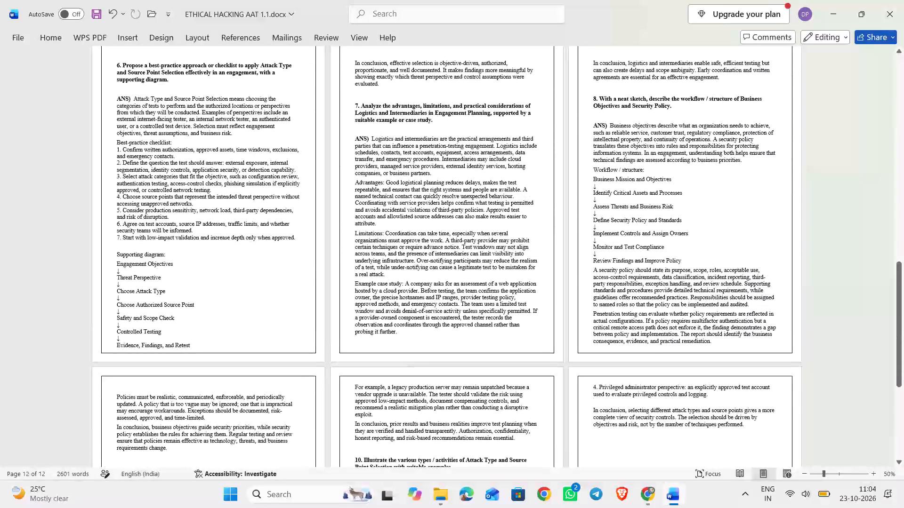
{"action": "scroll", "coordinate": [565, 310], "scroll_direction": "down", "scroll_amount": 3}
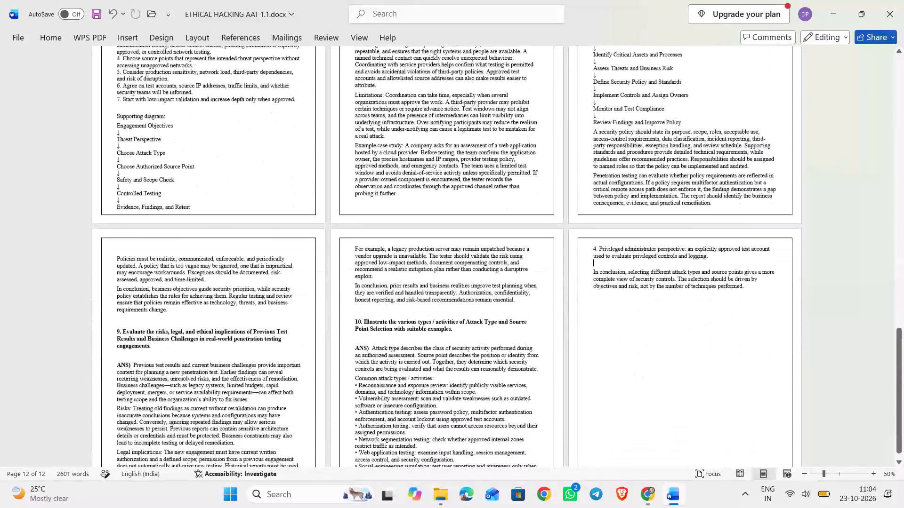
{"action": "scroll", "coordinate": [565, 310], "scroll_direction": "down", "scroll_amount": 4}
{"action": "scroll", "coordinate": [565, 310], "scroll_direction": "up", "scroll_amount": 9}
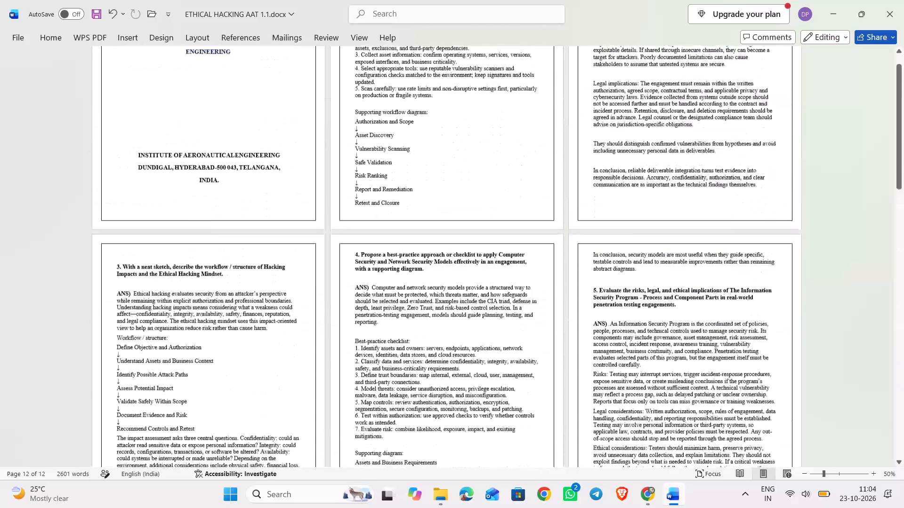
{"action": "scroll", "coordinate": [565, 310], "scroll_direction": "up", "scroll_amount": 1}
{"action": "scroll", "coordinate": [565, 310], "scroll_direction": "down", "scroll_amount": 16}
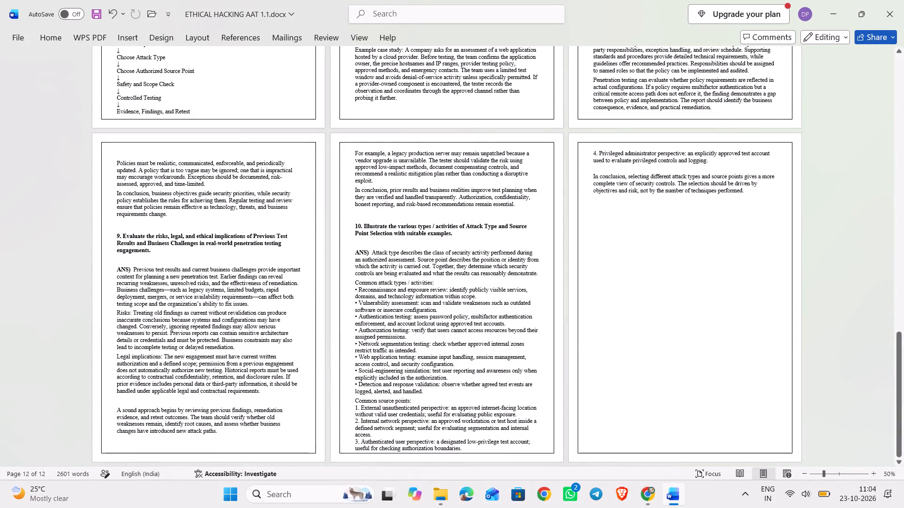
Delete the "Social-engineering simulation" and "Detection and response validation" bullets in answer 10, keeping a blank line above "Common source points".
{"action": "left_click_drag", "start_coordinate": [437, 391], "coordinate": [361, 369]}
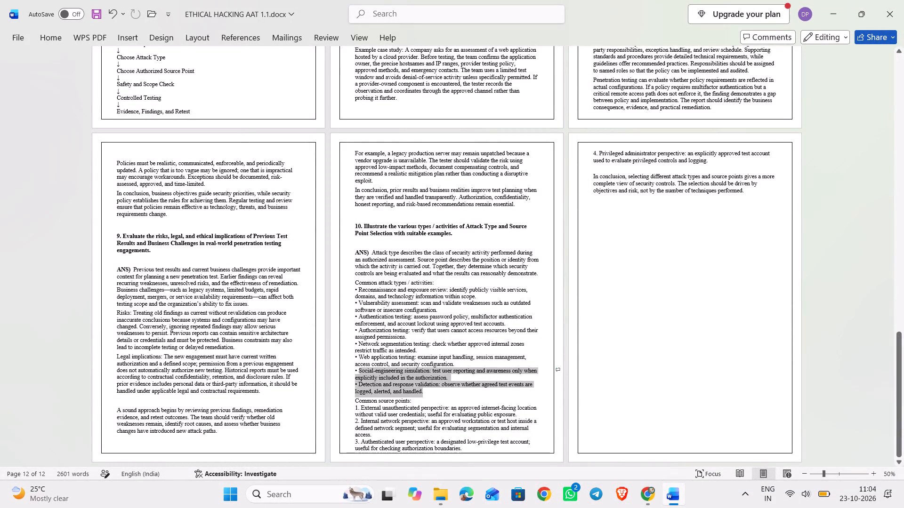
{"action": "left_click_drag", "start_coordinate": [361, 369], "coordinate": [352, 369]}
{"action": "key", "text": "BackSpace"}
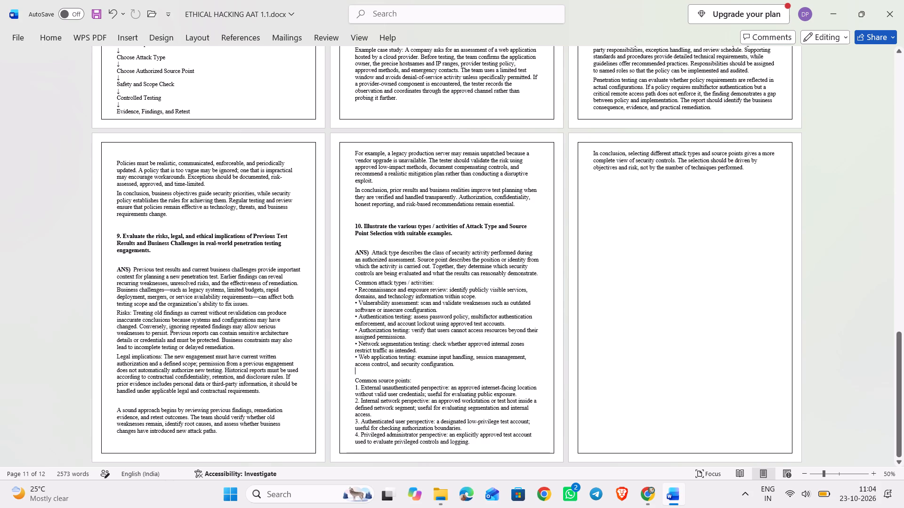
Save the document with Save As in the ETHICAL HACKING folder as Word document "ETHICAL HACKING AAT 1.1.docx", replacing the existing file.
{"action": "scroll", "coordinate": [352, 369], "scroll_direction": "up", "scroll_amount": 12}
{"action": "scroll", "coordinate": [352, 369], "scroll_direction": "up", "scroll_amount": 11}
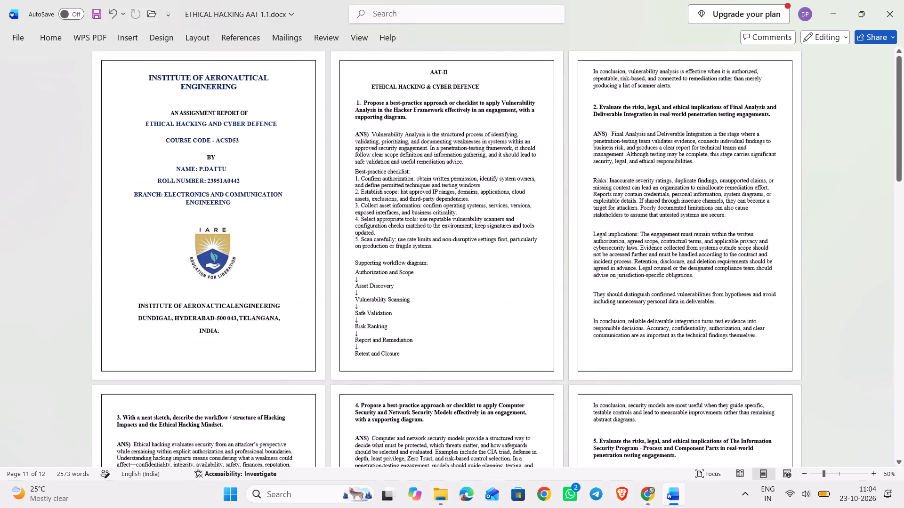
{"action": "left_click", "coordinate": [11, 41]}
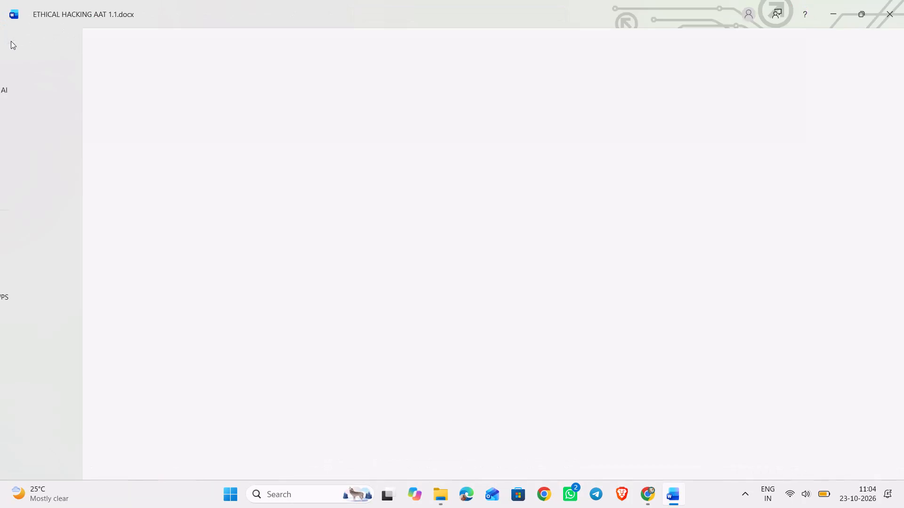
{"action": "left_click", "coordinate": [55, 277]}
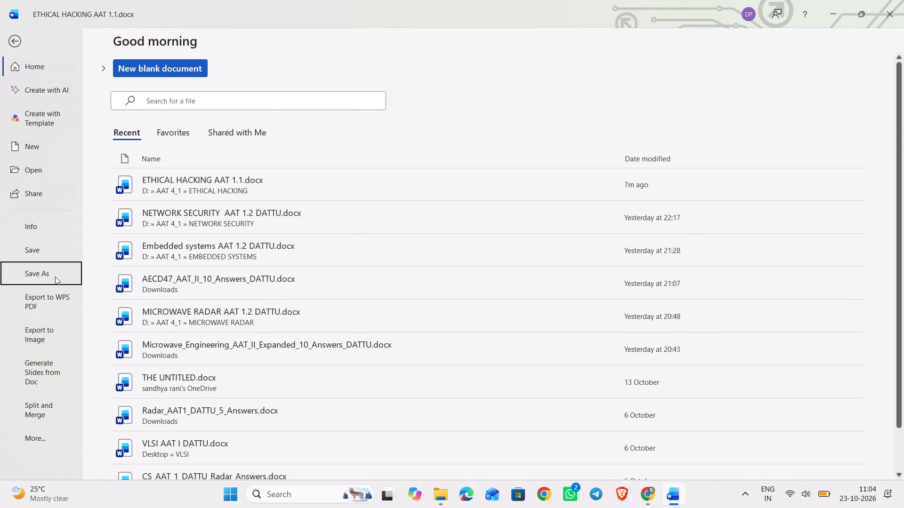
{"action": "left_click", "coordinate": [452, 125]}
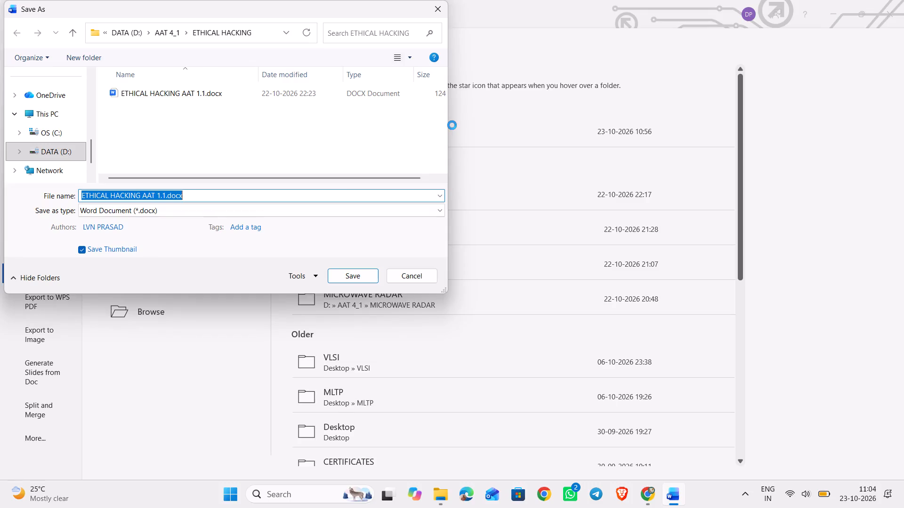
{"action": "key", "text": "Return"}
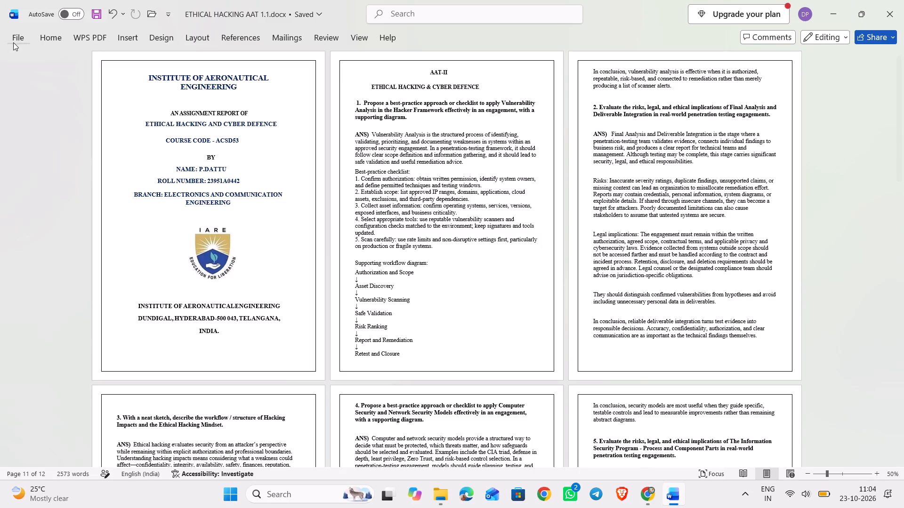
Save a PDF copy named "ETHICAL HACKING AAT 1.1.pdf" in the ETHICAL HACKING folder, replacing the existing PDF.
{"action": "left_click", "coordinate": [16, 40]}
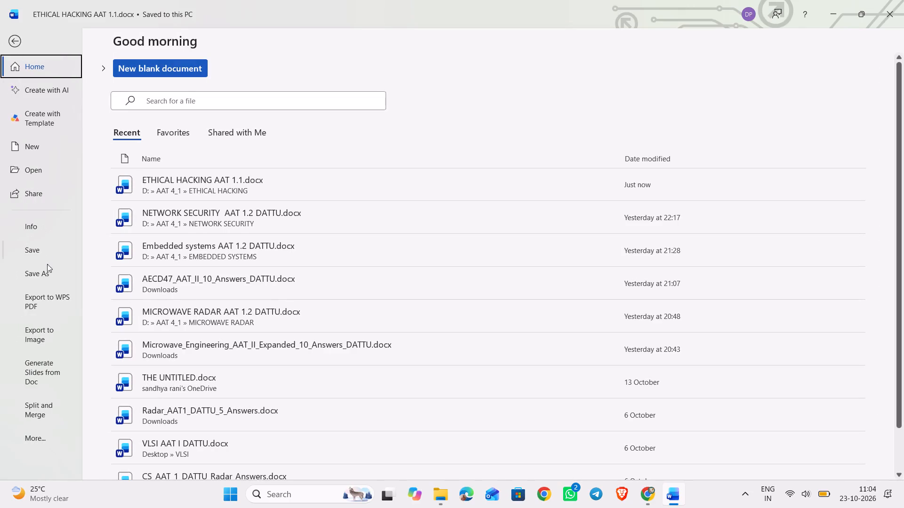
{"action": "left_click", "coordinate": [47, 269]}
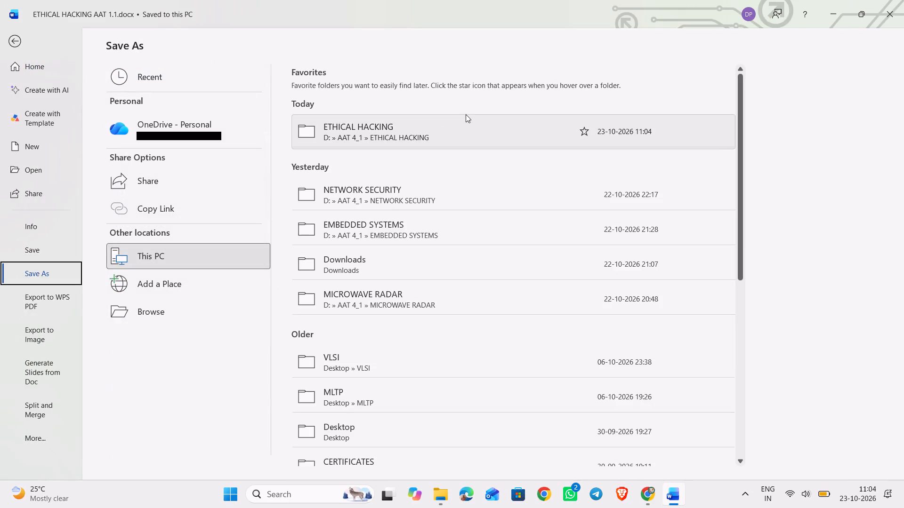
{"action": "left_click", "coordinate": [466, 114]}
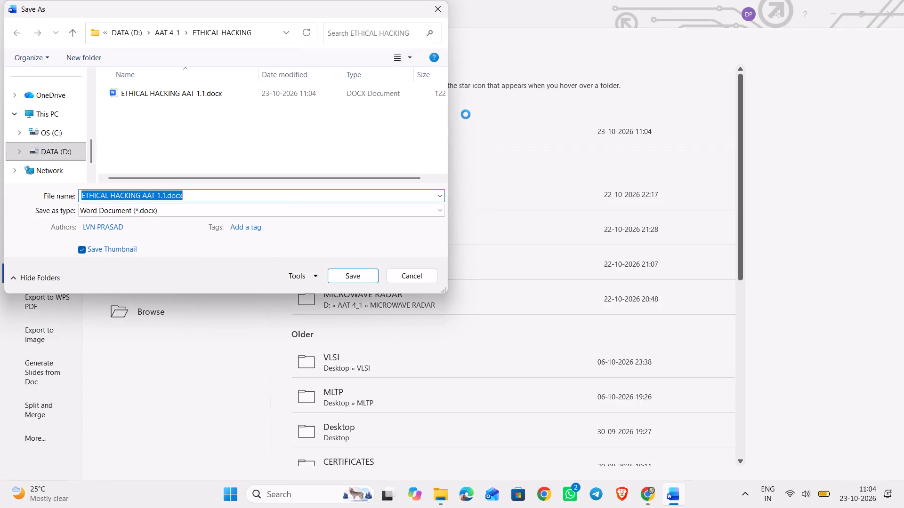
{"action": "key", "text": "Tab"}
{"action": "key", "text": "Down"}
{"action": "key", "text": "Down"}
{"action": "key", "text": "Down"}
{"action": "key", "text": "Down"}
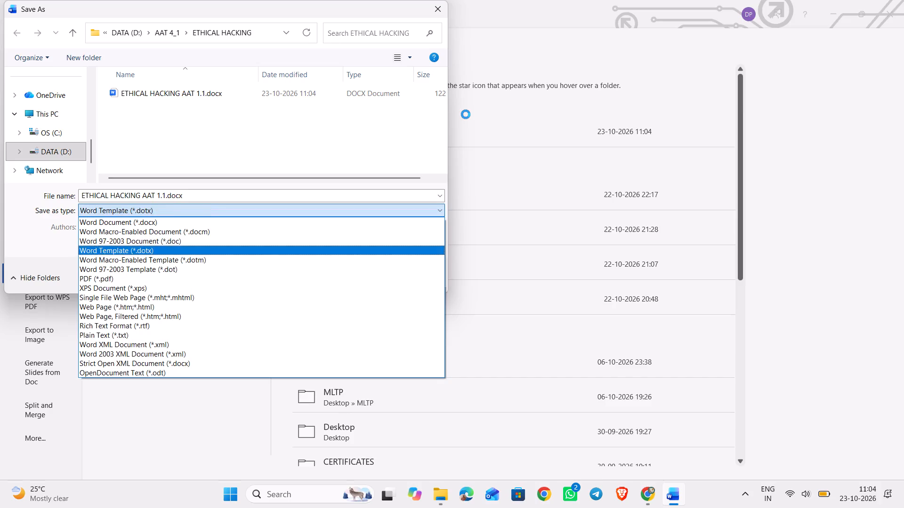
{"action": "key", "text": "Down"}
{"action": "key", "text": "Down"}
{"action": "key", "text": "Down"}
{"action": "key", "text": "Return"}
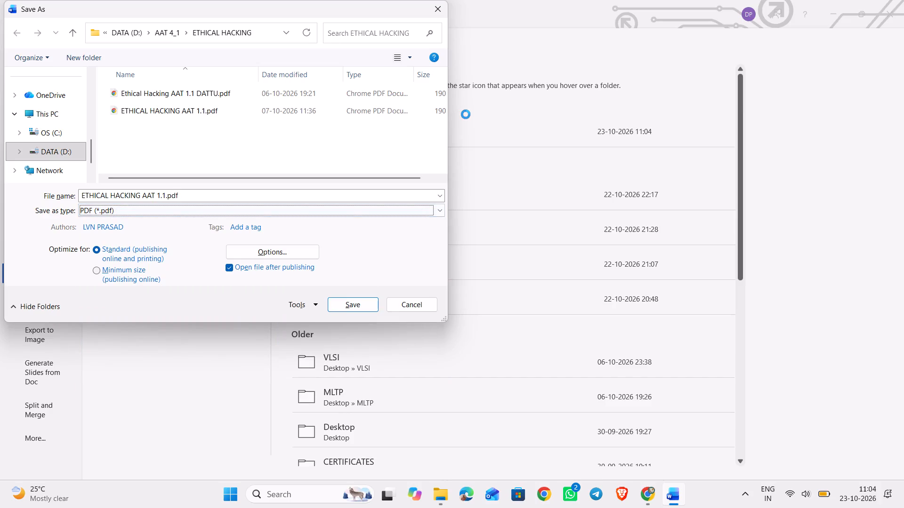
{"action": "key", "text": "Return"}
{"action": "key", "text": "Return"}
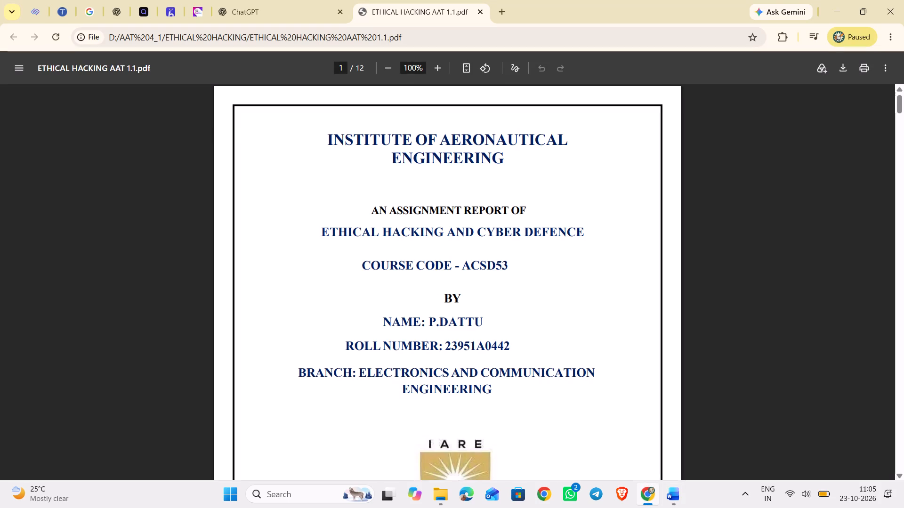
Review the exported PDF from the cover page to the last page, checking layout and page breaks, and close it.
{"action": "scroll", "coordinate": [451, 332], "scroll_direction": "down", "scroll_amount": 6}
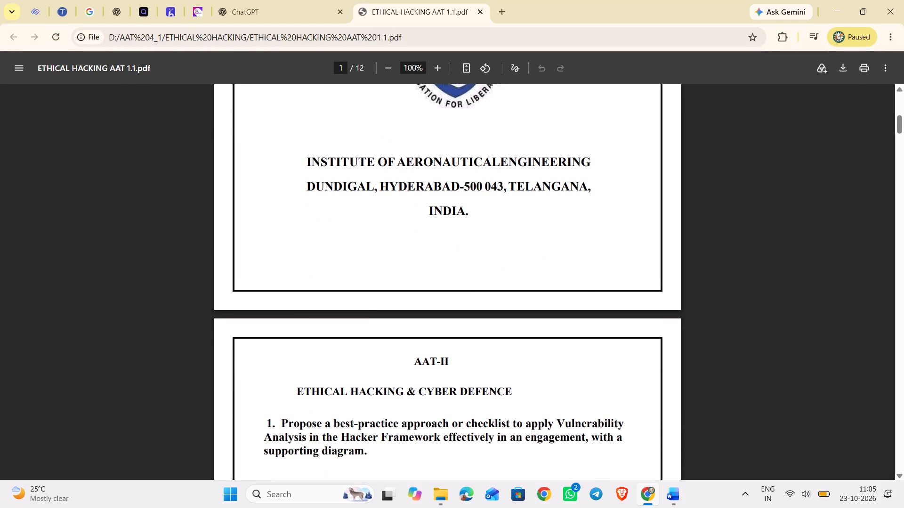
{"action": "scroll", "coordinate": [451, 332], "scroll_direction": "down", "scroll_amount": 5}
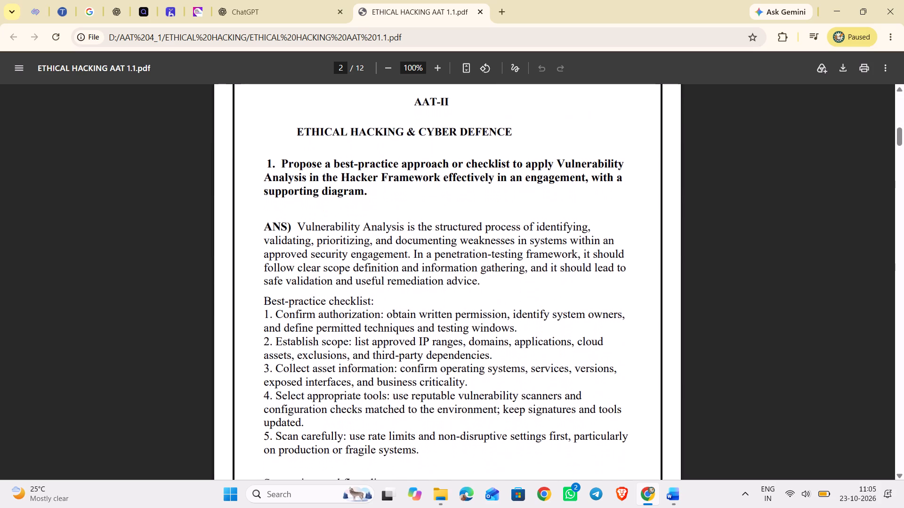
{"action": "scroll", "coordinate": [451, 332], "scroll_direction": "down", "scroll_amount": 4}
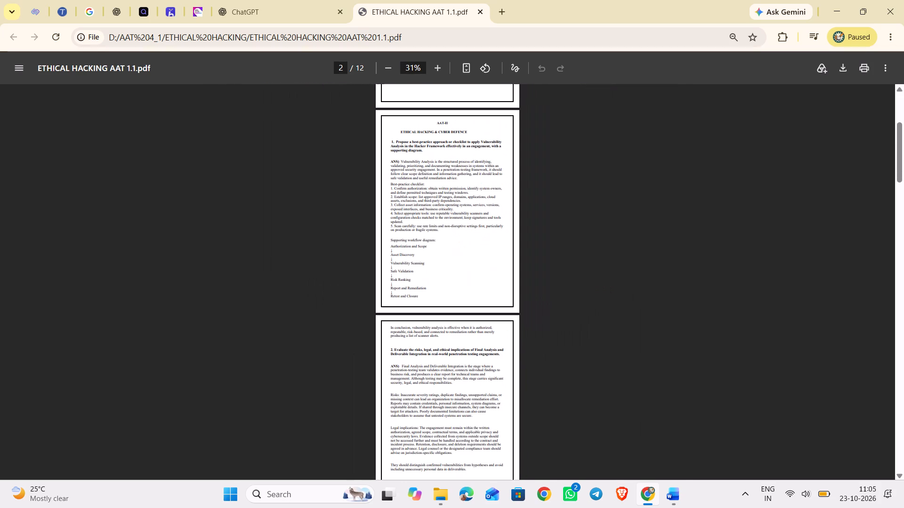
{"action": "scroll", "coordinate": [451, 332], "scroll_direction": "down", "scroll_amount": 6}
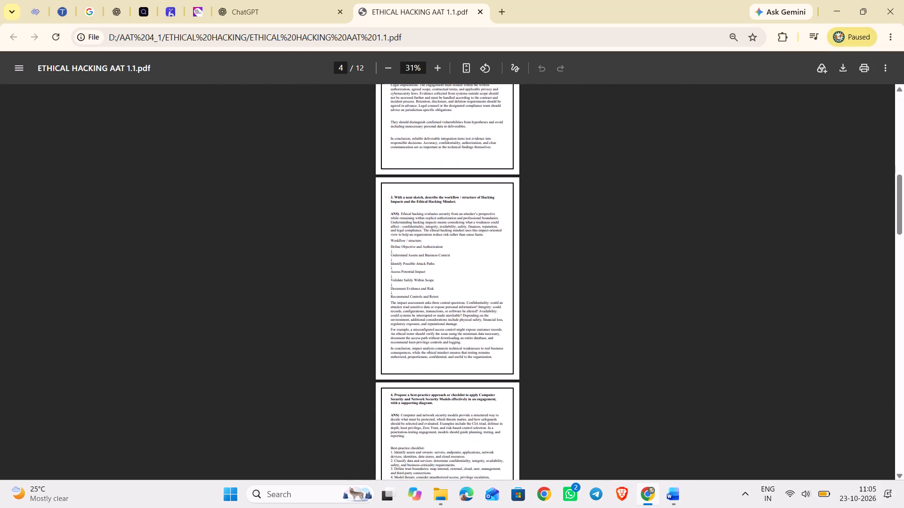
{"action": "scroll", "coordinate": [451, 332], "scroll_direction": "down", "scroll_amount": 5}
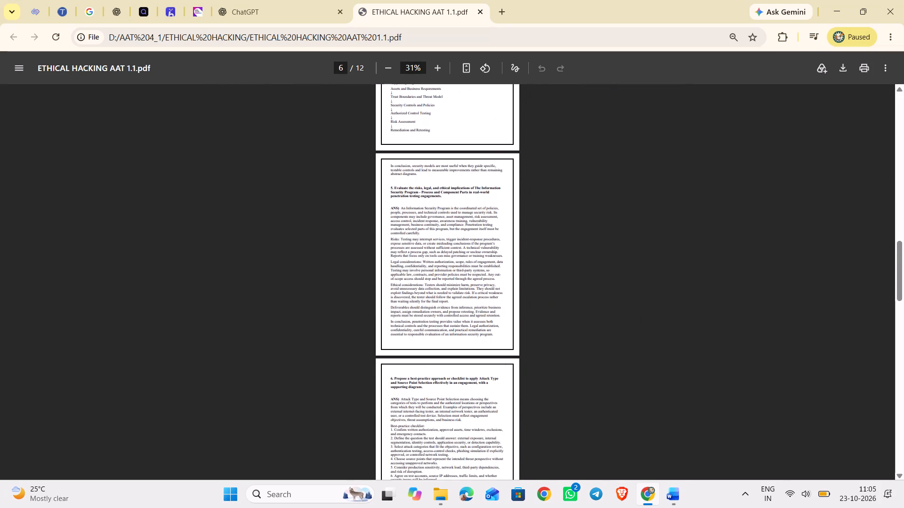
{"action": "scroll", "coordinate": [451, 332], "scroll_direction": "down", "scroll_amount": 6}
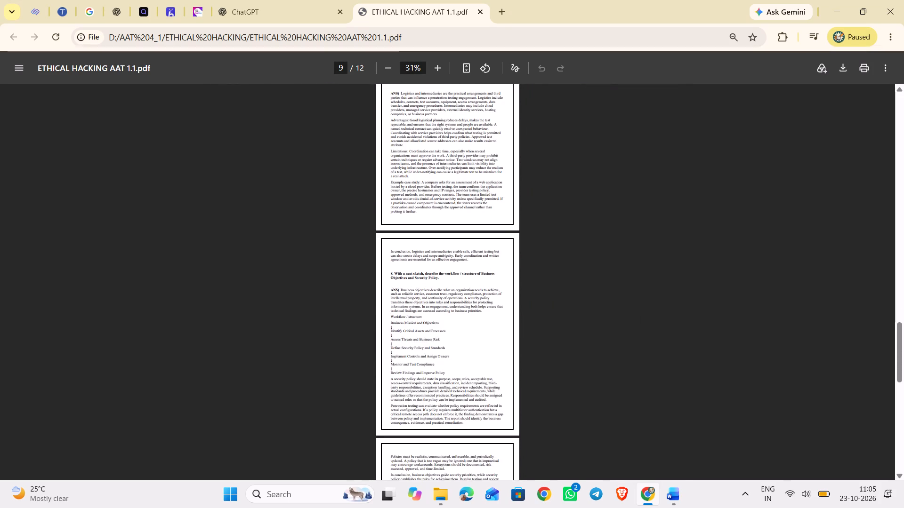
{"action": "scroll", "coordinate": [451, 332], "scroll_direction": "down", "scroll_amount": 2}
{"action": "scroll", "coordinate": [451, 332], "scroll_direction": "right", "scroll_amount": 1}
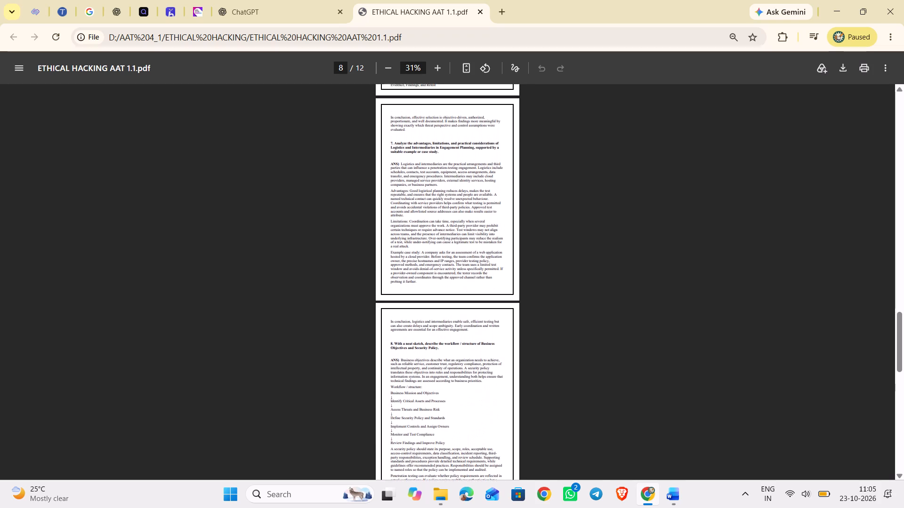
{"action": "scroll", "coordinate": [451, 332], "scroll_direction": "right", "scroll_amount": 1}
{"action": "scroll", "coordinate": [451, 332], "scroll_direction": "down", "scroll_amount": 6}
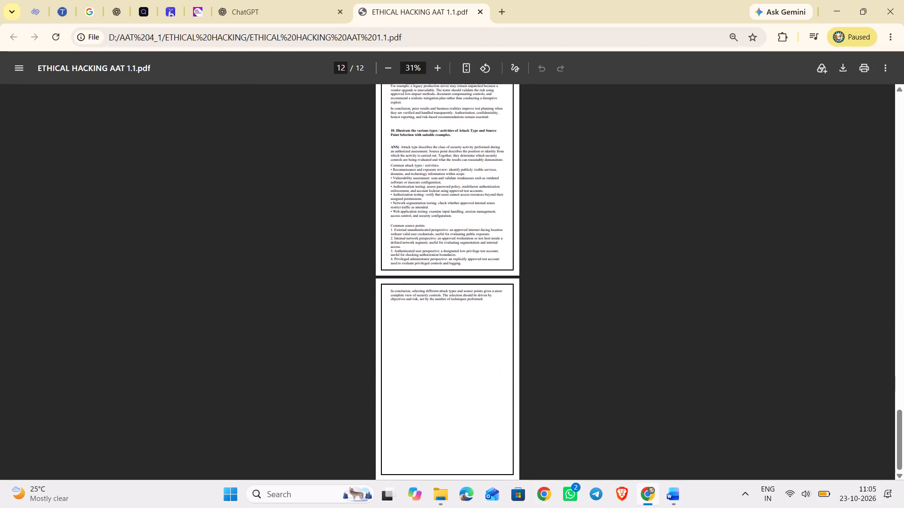
{"action": "scroll", "coordinate": [451, 332], "scroll_direction": "down", "scroll_amount": 4}
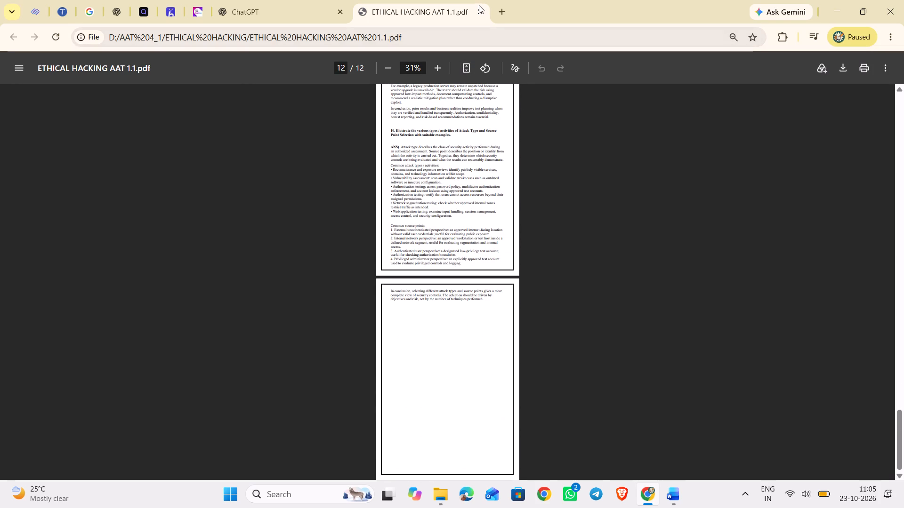
{"action": "left_click", "coordinate": [479, 11]}
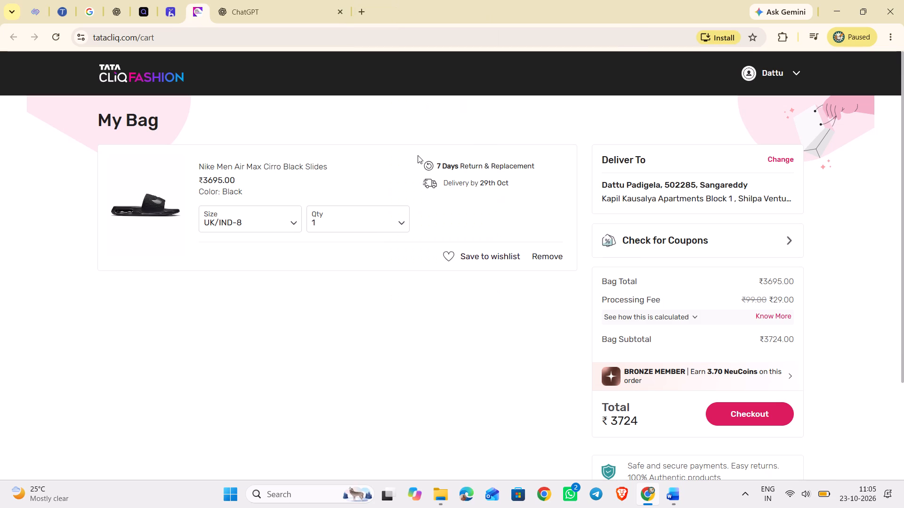
Return to the Word document and check the final pages containing answers 9 and 10.
{"action": "scroll", "coordinate": [373, 289], "scroll_direction": "down", "scroll_amount": 11}
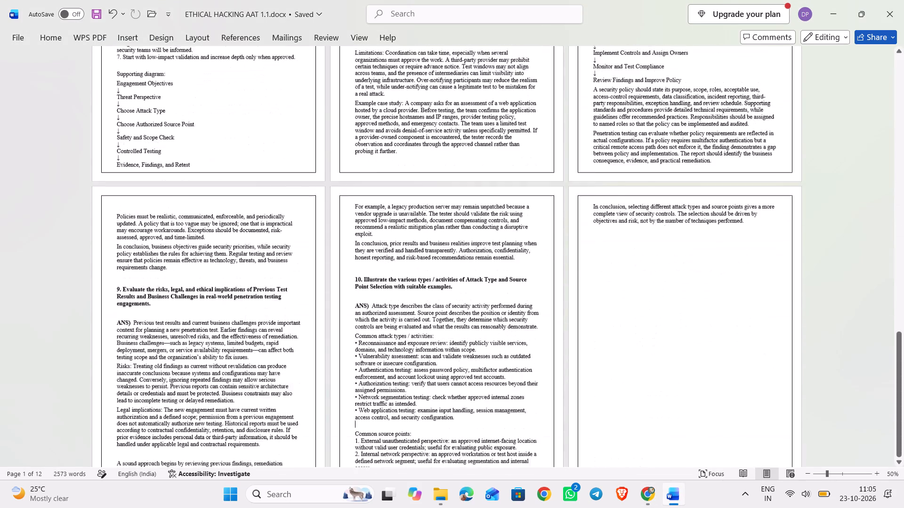
{"action": "scroll", "coordinate": [373, 289], "scroll_direction": "down", "scroll_amount": 4}
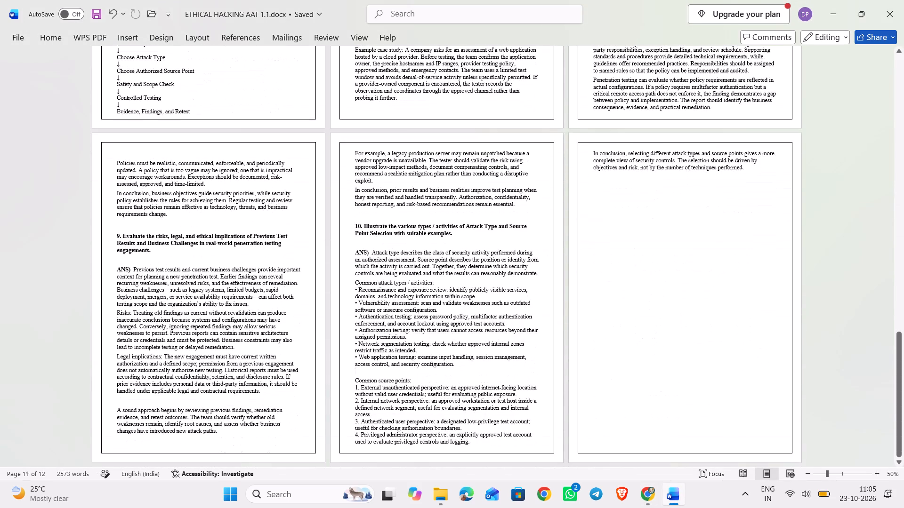
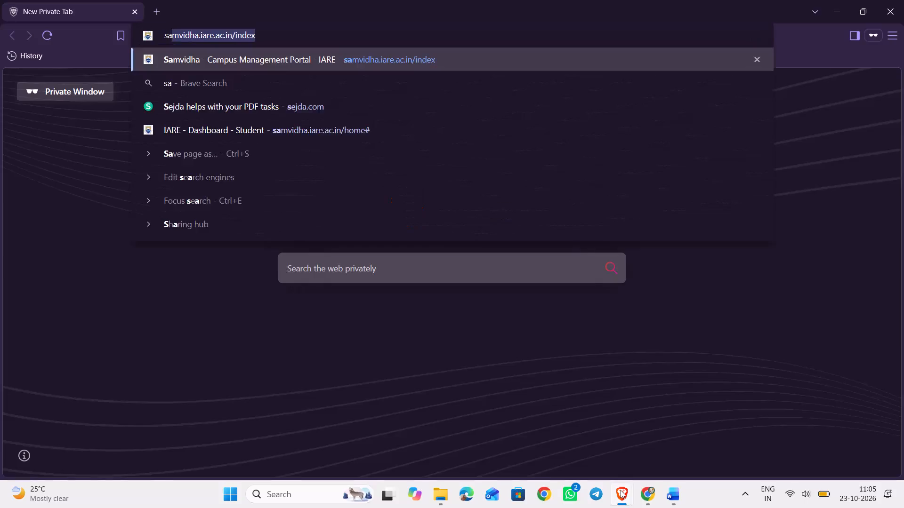
Open the Samvidha portal at samvidha.iare.ac.in/index in the Brave private window and sign in with the saved student login.
{"action": "type", "text": "m"}
{"action": "key", "text": "Return"}
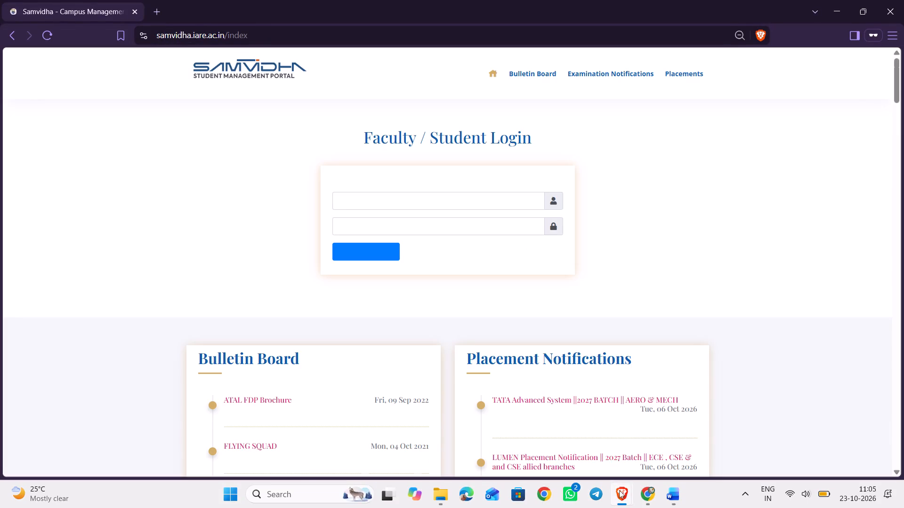
{"action": "left_click", "coordinate": [413, 200]}
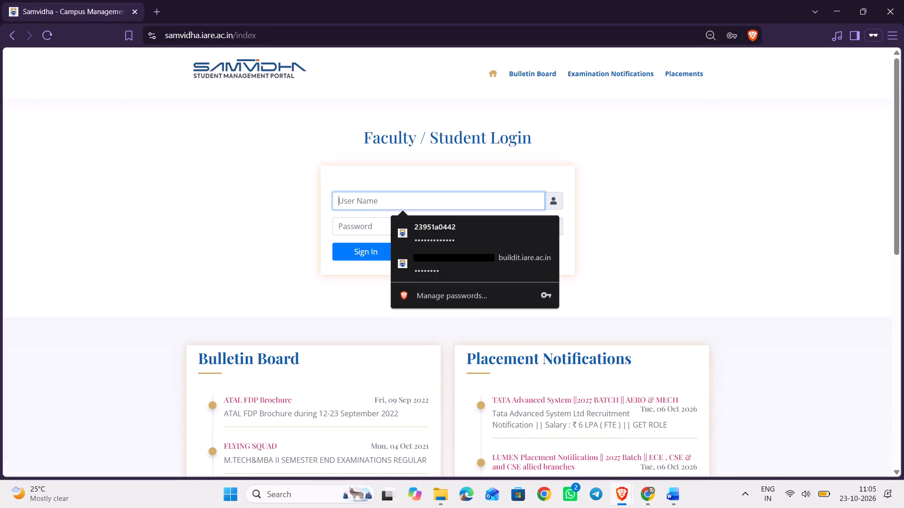
{"action": "key", "text": "Down"}
{"action": "key", "text": "Return"}
{"action": "key", "text": "Return"}
{"action": "key", "text": "Return"}
{"action": "key", "text": "Return"}
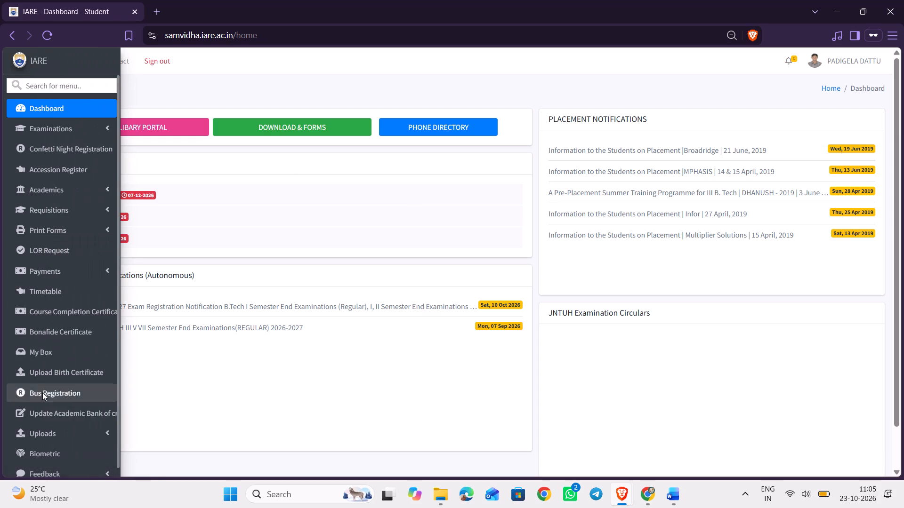
Open the AAT-I assignment upload page from the portal's Uploads section.
{"action": "left_click", "coordinate": [48, 437]}
{"action": "scroll", "coordinate": [48, 437], "scroll_direction": "down", "scroll_amount": 7}
{"action": "scroll", "coordinate": [67, 322], "scroll_direction": "down", "scroll_amount": 3}
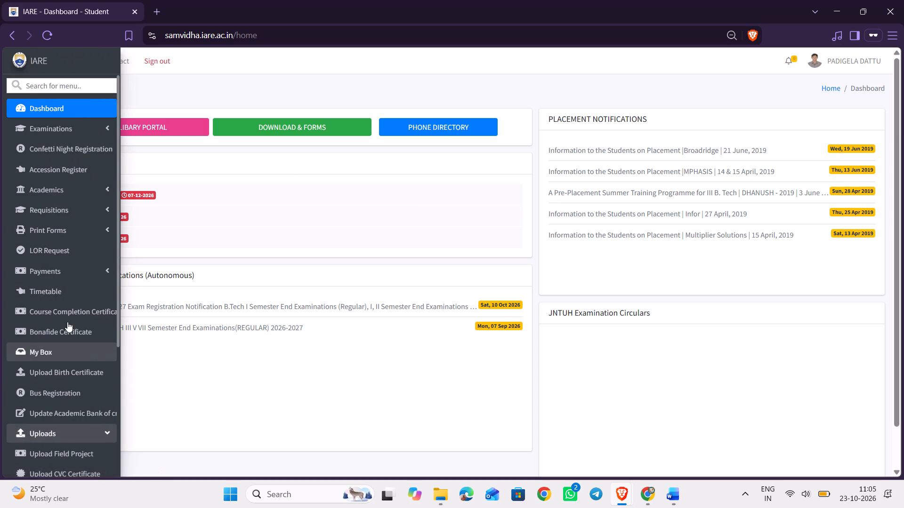
{"action": "scroll", "coordinate": [67, 322], "scroll_direction": "down", "scroll_amount": 7}
{"action": "scroll", "coordinate": [68, 394], "scroll_direction": "down", "scroll_amount": 5}
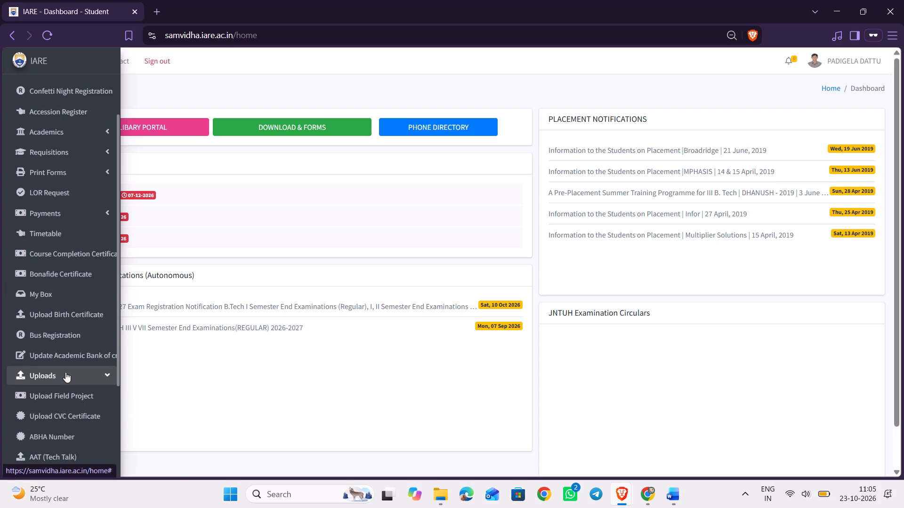
{"action": "scroll", "coordinate": [65, 372], "scroll_direction": "down", "scroll_amount": 4}
{"action": "left_click", "coordinate": [73, 408]}
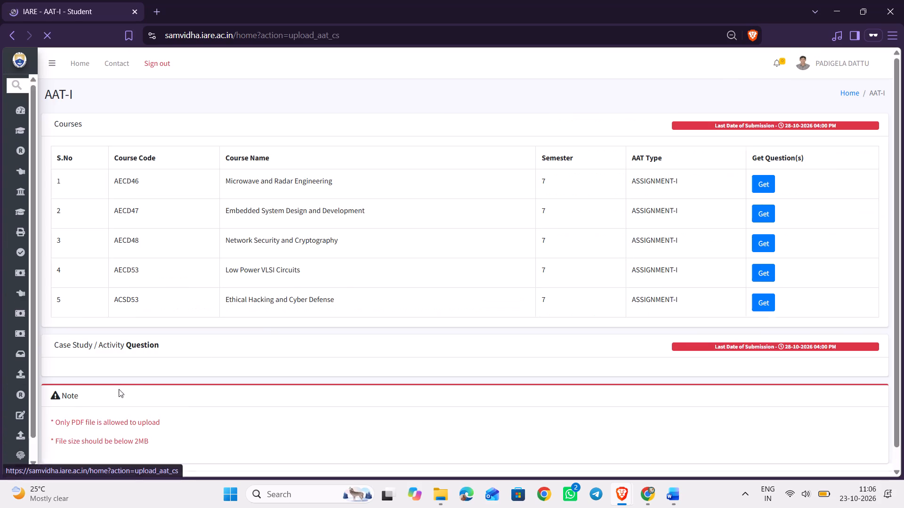
Get the assignment questions for AECD46 Microwave and Radar Engineering, dismiss the notice and view the question list.
{"action": "left_click", "coordinate": [762, 180]}
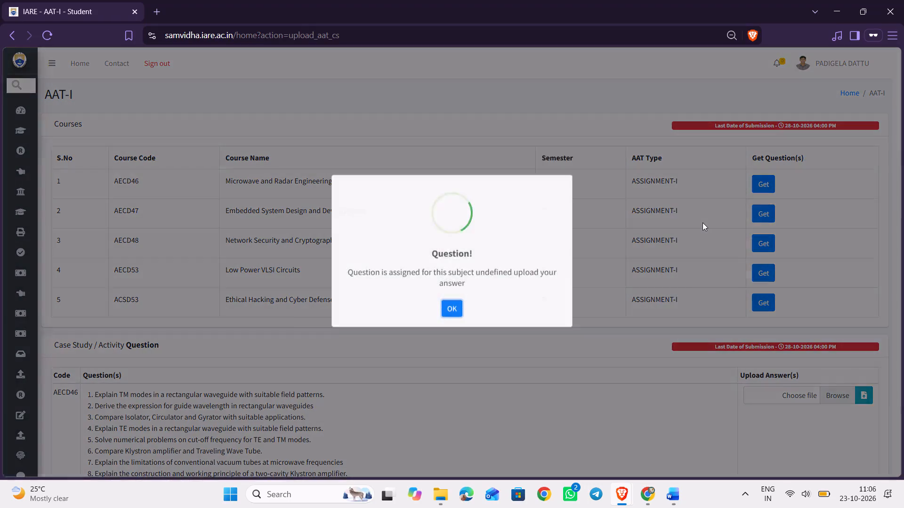
{"action": "left_click", "coordinate": [702, 222]}
{"action": "scroll", "coordinate": [702, 222], "scroll_direction": "down", "scroll_amount": 3}
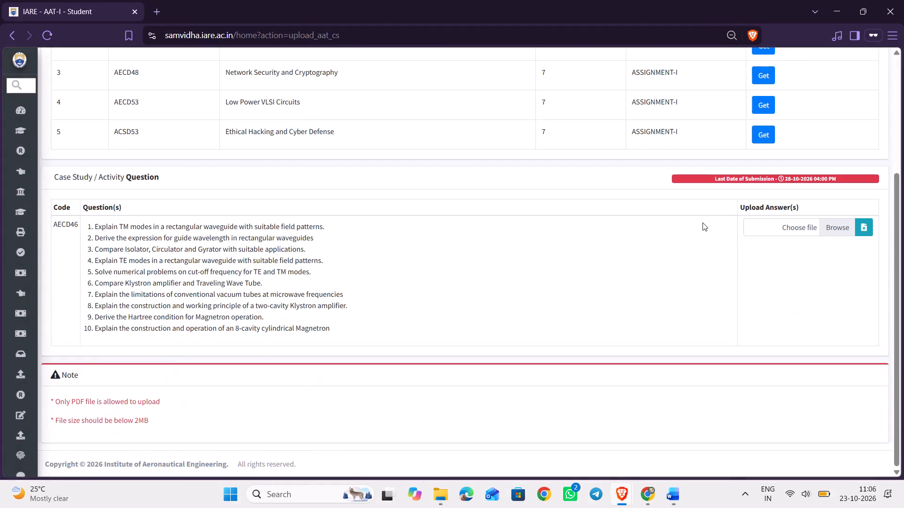
{"action": "scroll", "coordinate": [702, 222], "scroll_direction": "up", "scroll_amount": 1}
Switch to File Explorer and open "MICROWAVE RADAR AAT 1.2 DATTU.pdf" from the MICROWAVE RADAR folder in AAT 4_1.
{"action": "key", "text": "alt+Tab"}
{"action": "key", "text": "alt+Tab"}
{"action": "key", "text": "alt+Tab"}
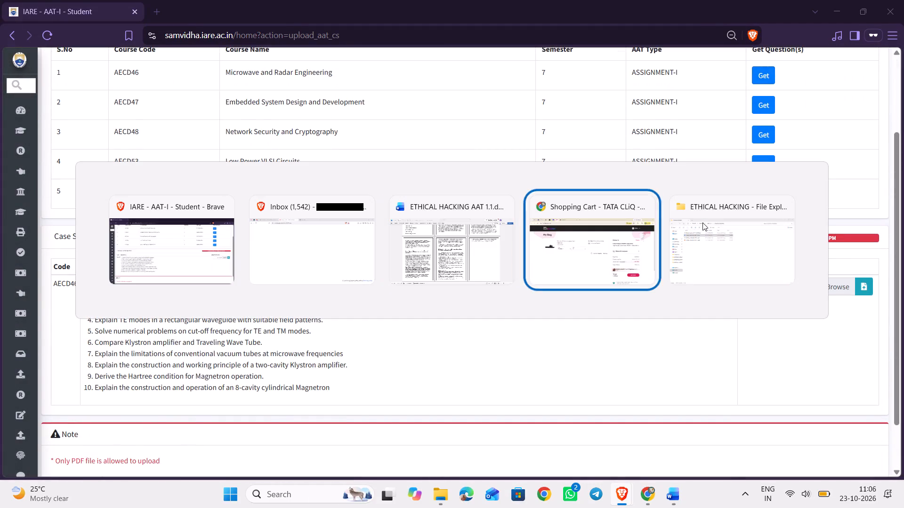
{"action": "key", "text": "alt+Tab"}
{"action": "left_click", "coordinate": [73, 40]}
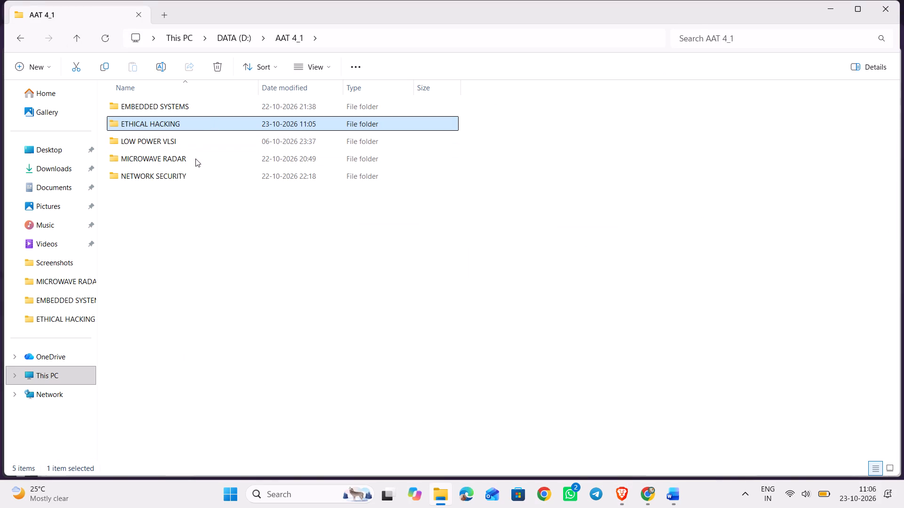
{"action": "double_click", "coordinate": [195, 159]}
{"action": "double_click", "coordinate": [256, 139]}
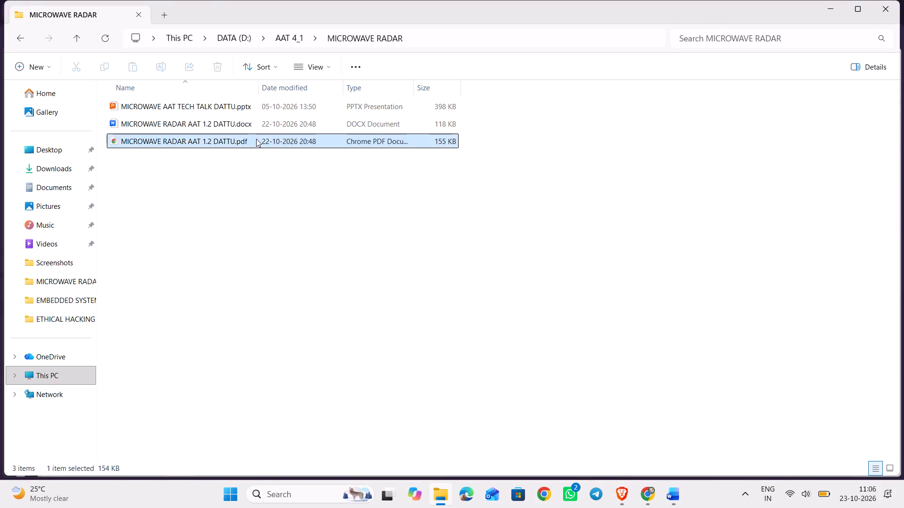
Compare the Microwave Radar PDF's questions and cover page with the portal's AECD46 course details and questions, and close the PDF.
{"action": "scroll", "coordinate": [530, 257], "scroll_direction": "down", "scroll_amount": 2}
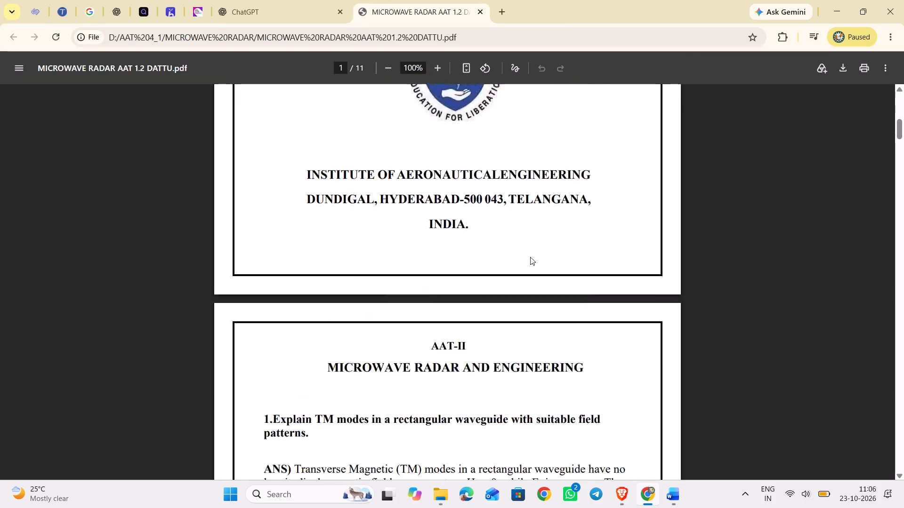
{"action": "scroll", "coordinate": [530, 257], "scroll_direction": "down", "scroll_amount": 5}
{"action": "key", "text": "alt+Tab"}
{"action": "key", "text": "alt+Tab"}
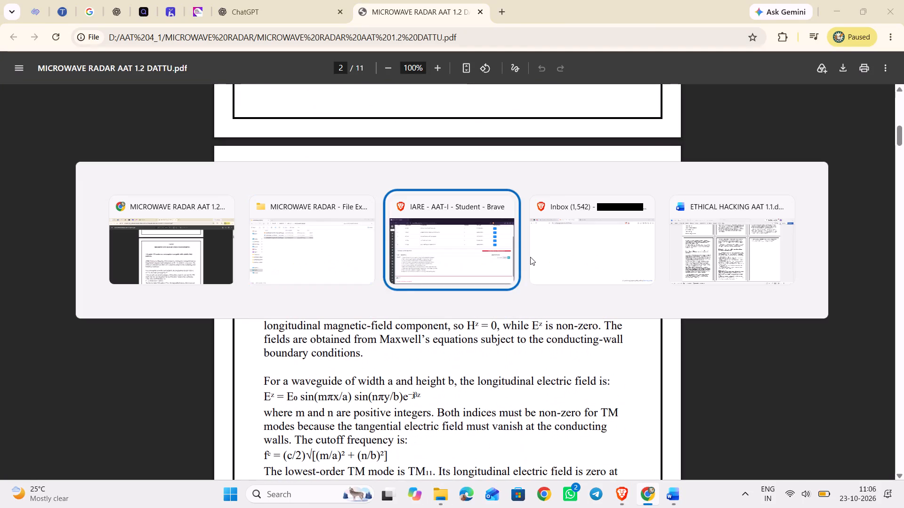
{"action": "scroll", "coordinate": [530, 257], "scroll_direction": "down", "scroll_amount": 3}
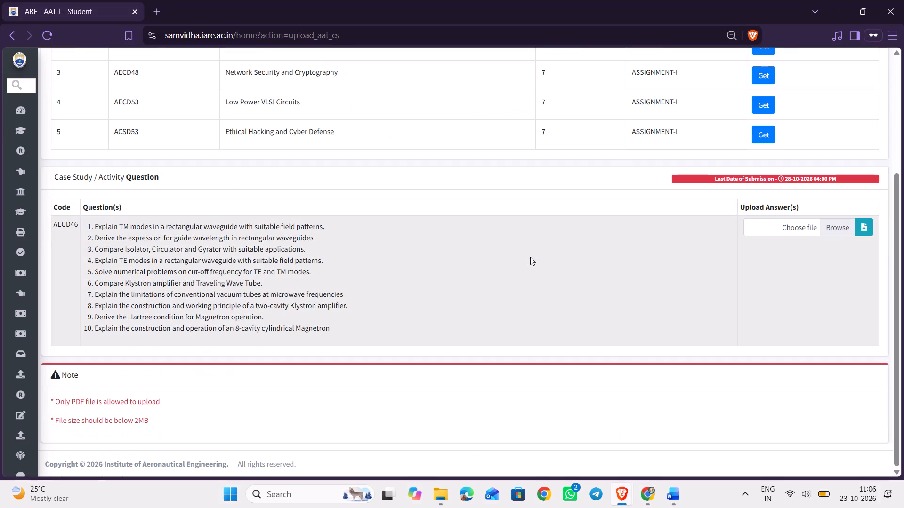
{"action": "scroll", "coordinate": [530, 257], "scroll_direction": "right", "scroll_amount": 1}
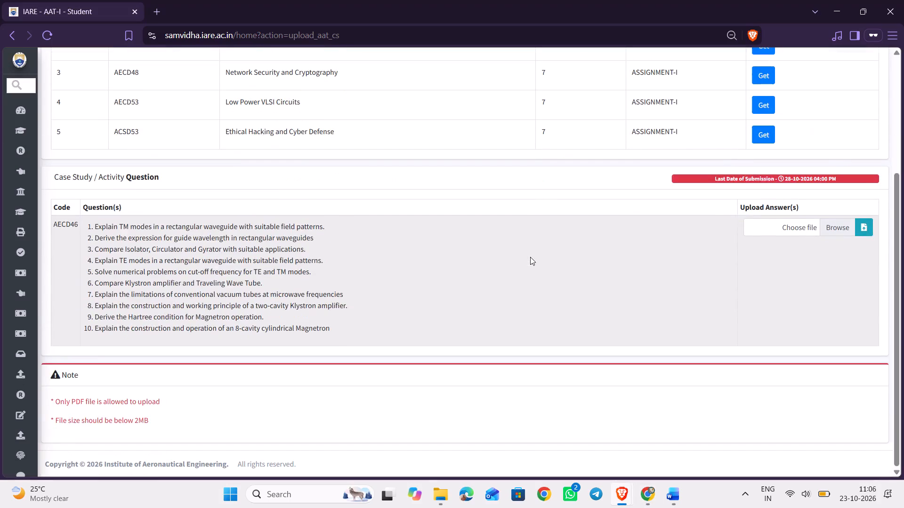
{"action": "key", "text": "alt+Tab"}
{"action": "scroll", "coordinate": [530, 257], "scroll_direction": "down", "scroll_amount": 20}
{"action": "scroll", "coordinate": [530, 257], "scroll_direction": "down", "scroll_amount": 6}
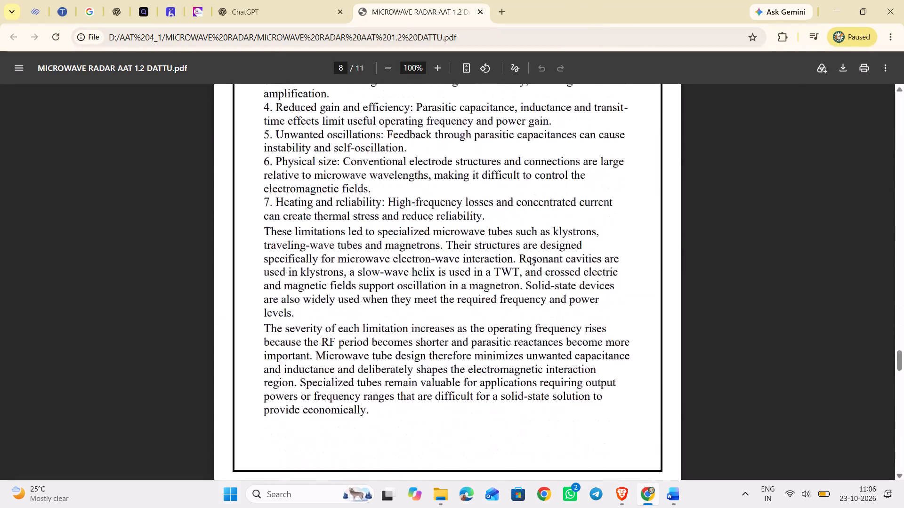
{"action": "scroll", "coordinate": [530, 257], "scroll_direction": "down", "scroll_amount": 12}
{"action": "scroll", "coordinate": [530, 257], "scroll_direction": "up", "scroll_amount": 3}
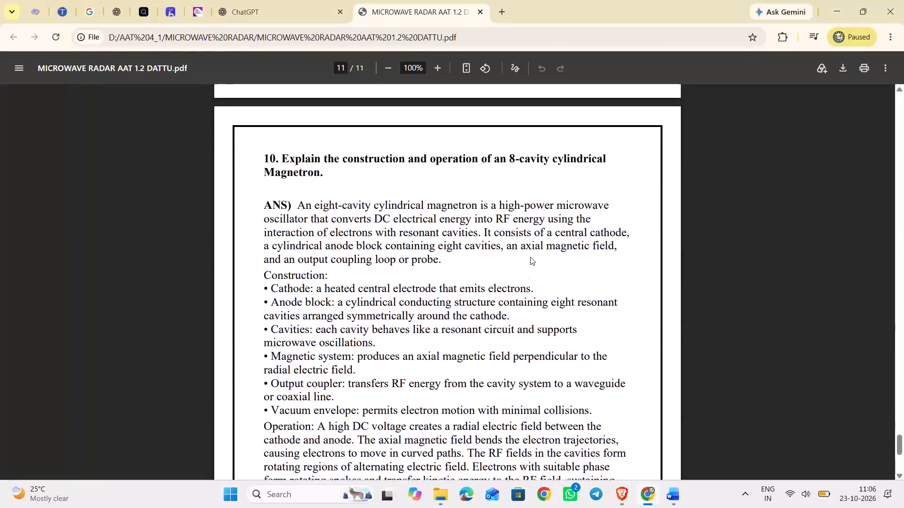
{"action": "key", "text": "alt+Tab"}
{"action": "scroll", "coordinate": [786, 88], "scroll_direction": "up", "scroll_amount": 1}
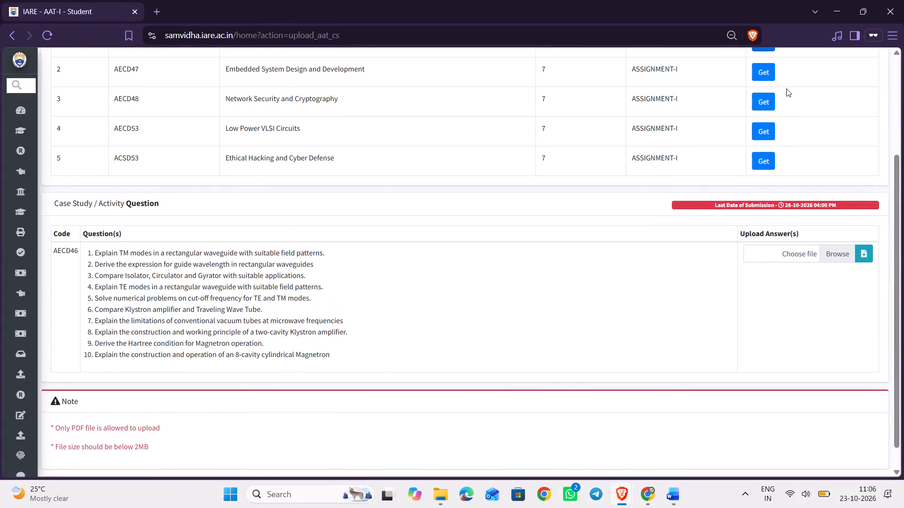
{"action": "scroll", "coordinate": [767, 71], "scroll_direction": "up", "scroll_amount": 1}
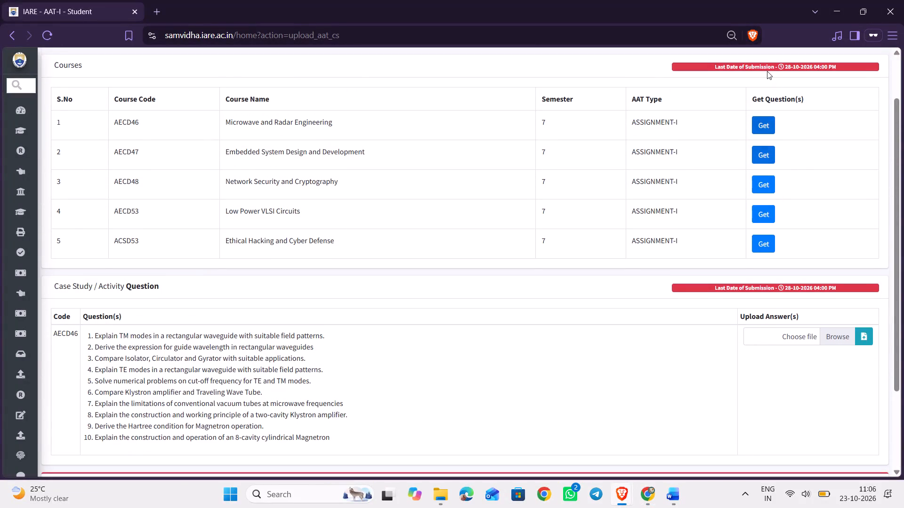
{"action": "key", "text": "alt+Tab"}
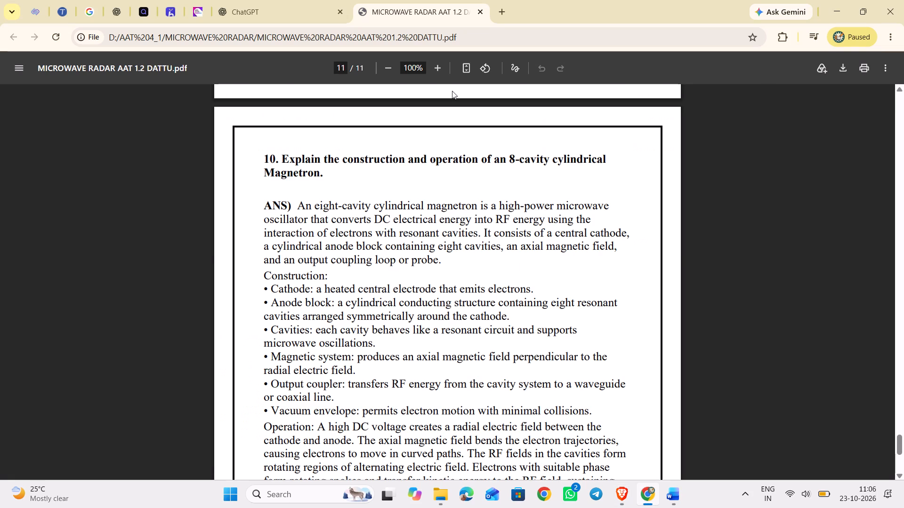
{"action": "scroll", "coordinate": [452, 91], "scroll_direction": "up", "scroll_amount": 20}
{"action": "scroll", "coordinate": [452, 91], "scroll_direction": "up", "scroll_amount": 20}
{"action": "scroll", "coordinate": [452, 91], "scroll_direction": "up", "scroll_amount": 8}
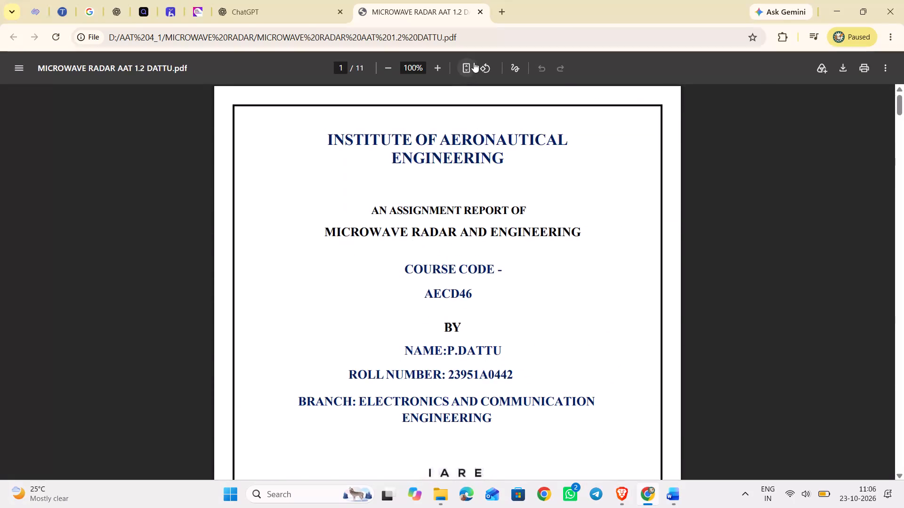
{"action": "left_click", "coordinate": [482, 13]}
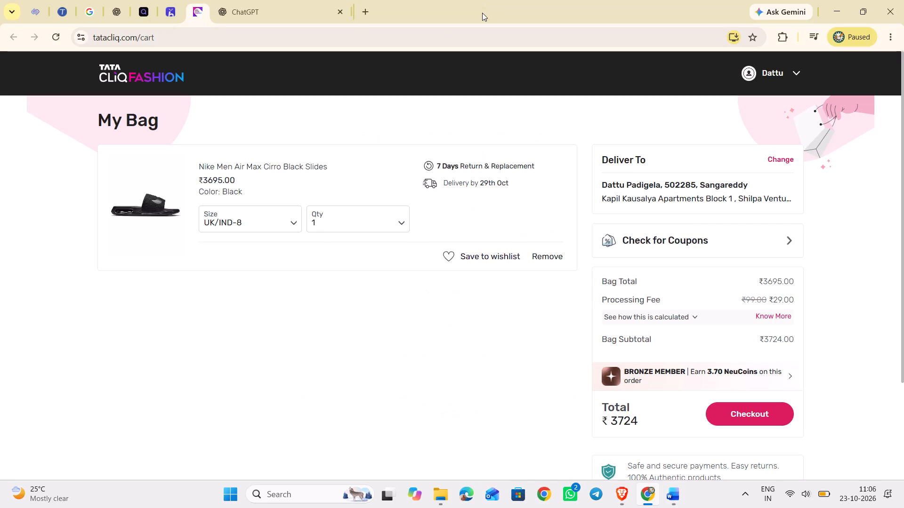
Return to the portal in Brave and get the assignment questions for AECD47 Embedded System Design and Development.
{"action": "key", "text": "alt+Tab"}
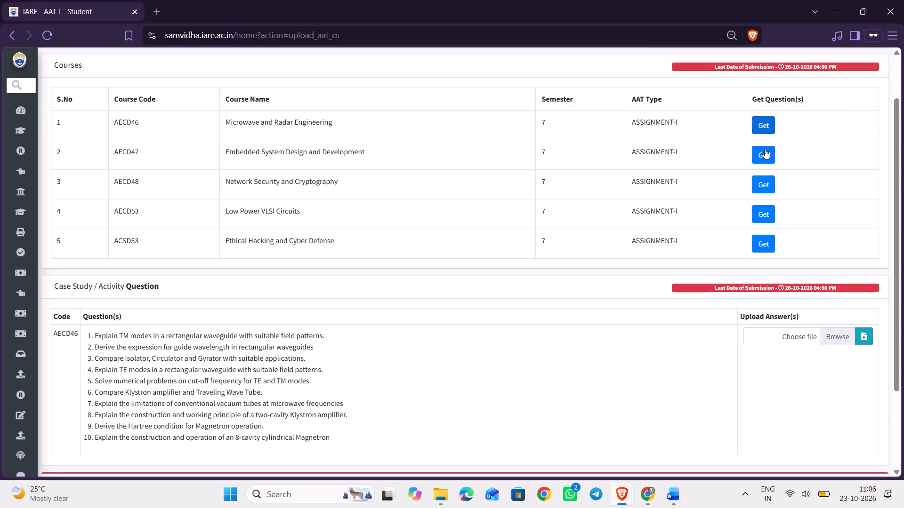
{"action": "left_click", "coordinate": [763, 149]}
{"action": "left_click", "coordinate": [709, 170]}
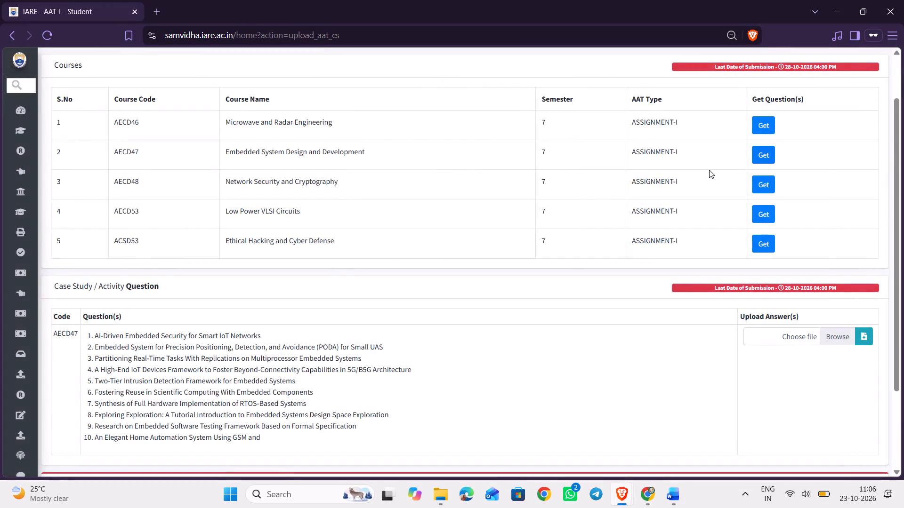
Switch to File Explorer and open "Embedded systems AAT 1.2 DATTU.pdf" from the EMBEDDED SYSTEMS folder in AAT 4_1.
{"action": "key", "text": "alt+Tab"}
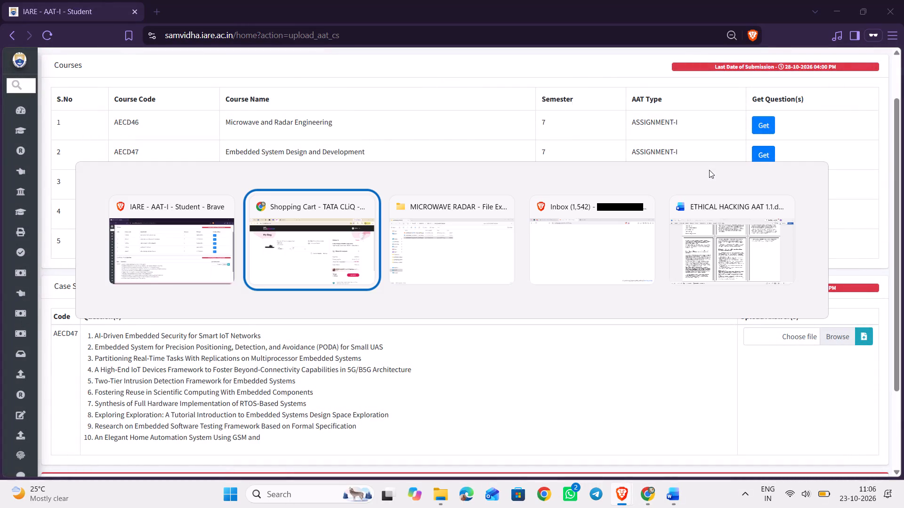
{"action": "key", "text": "alt+Tab"}
{"action": "left_click", "coordinate": [75, 40]}
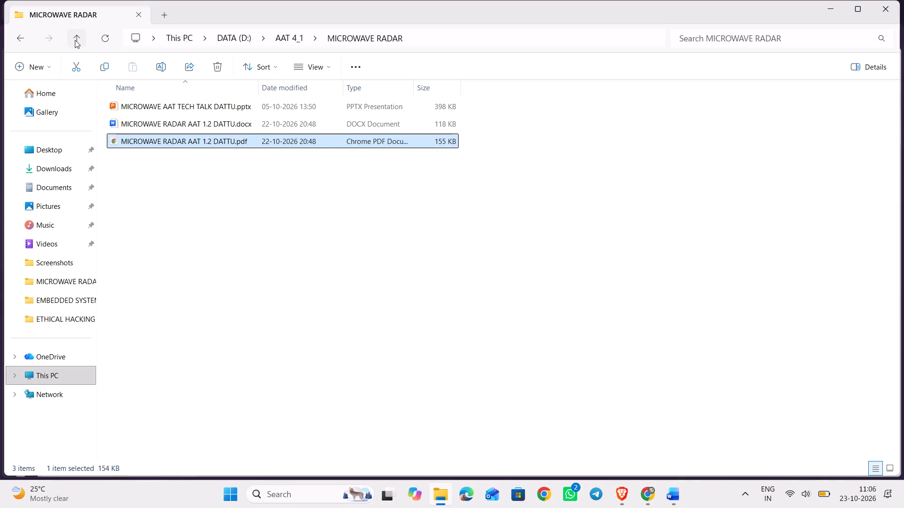
{"action": "double_click", "coordinate": [242, 109]}
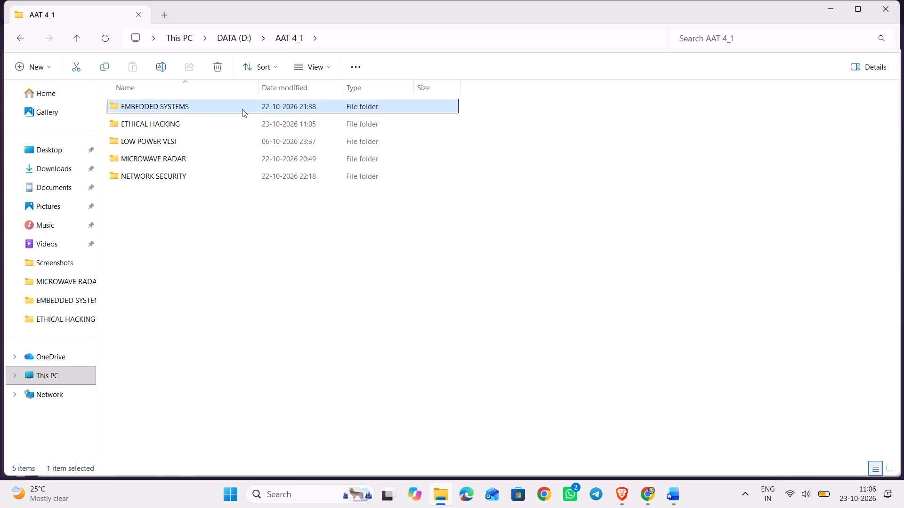
{"action": "double_click", "coordinate": [268, 143]}
{"action": "key", "text": "alt+Tab"}
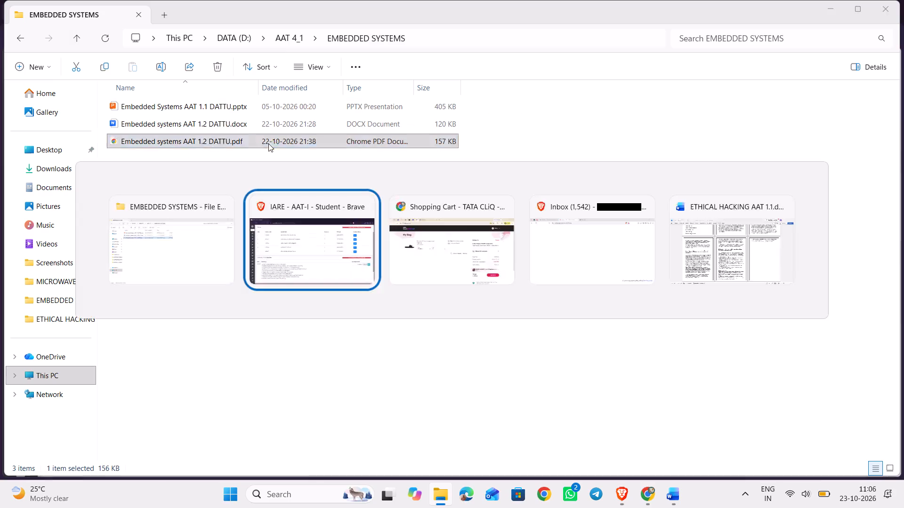
Compare the Embedded Systems PDF, from its cover page to the final questions, with the AECD47 question list on the portal.
{"action": "scroll", "coordinate": [318, 388], "scroll_direction": "down", "scroll_amount": 1}
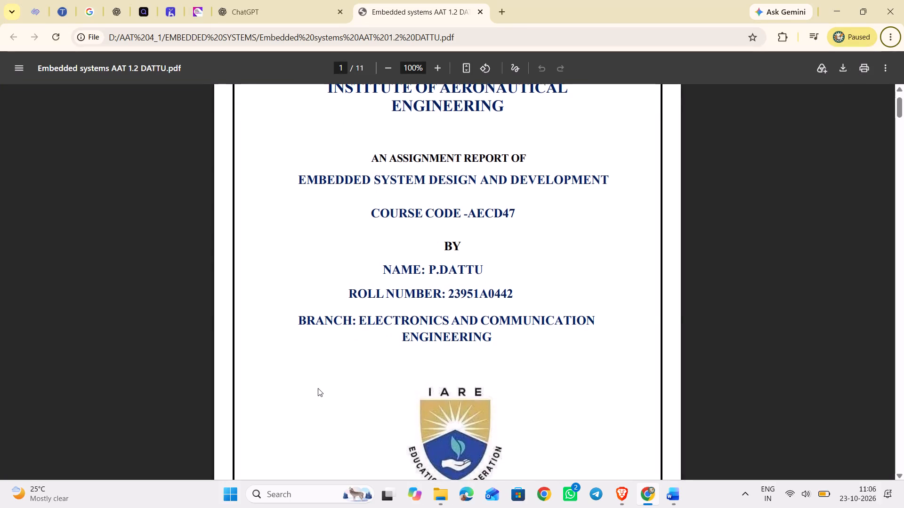
{"action": "key", "text": "alt+Tab"}
{"action": "key", "text": "alt+Tab"}
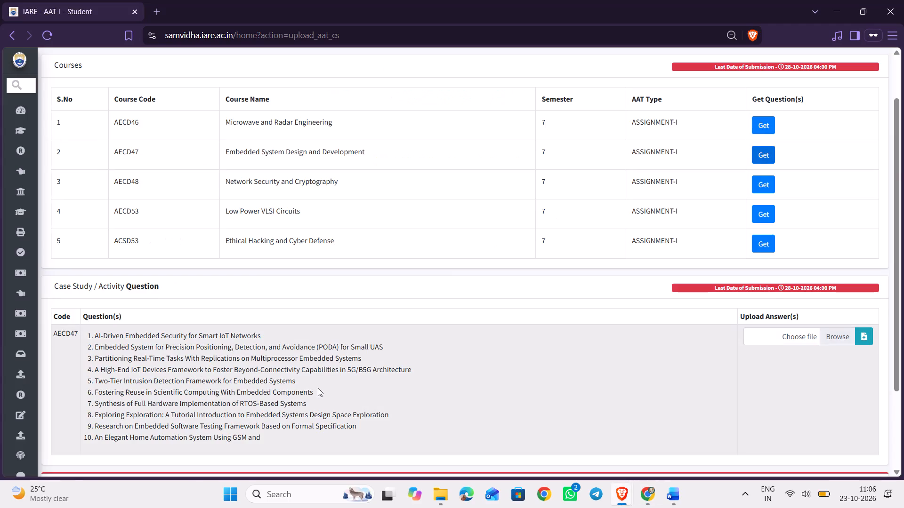
{"action": "scroll", "coordinate": [318, 388], "scroll_direction": "down", "scroll_amount": 2}
{"action": "key", "text": "alt+Tab"}
{"action": "scroll", "coordinate": [318, 388], "scroll_direction": "down", "scroll_amount": 8}
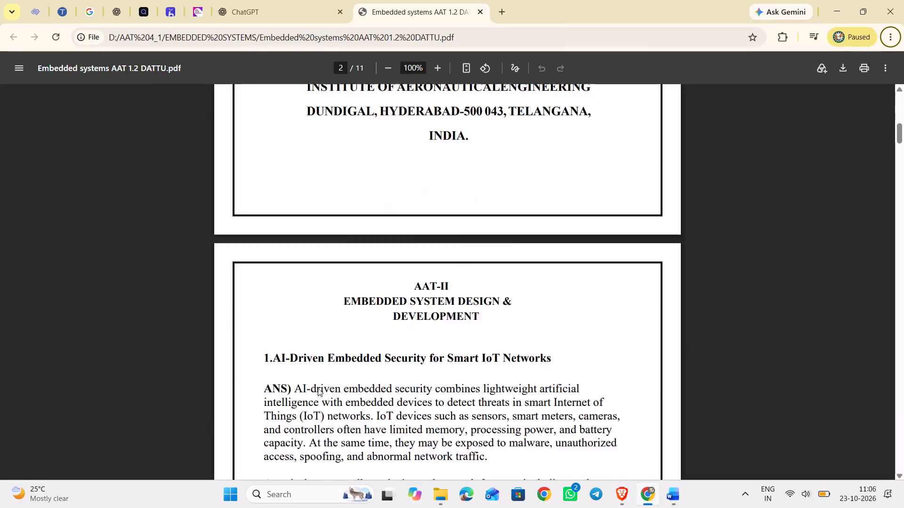
{"action": "scroll", "coordinate": [318, 388], "scroll_direction": "down", "scroll_amount": 20}
{"action": "scroll", "coordinate": [318, 388], "scroll_direction": "down", "scroll_amount": 10}
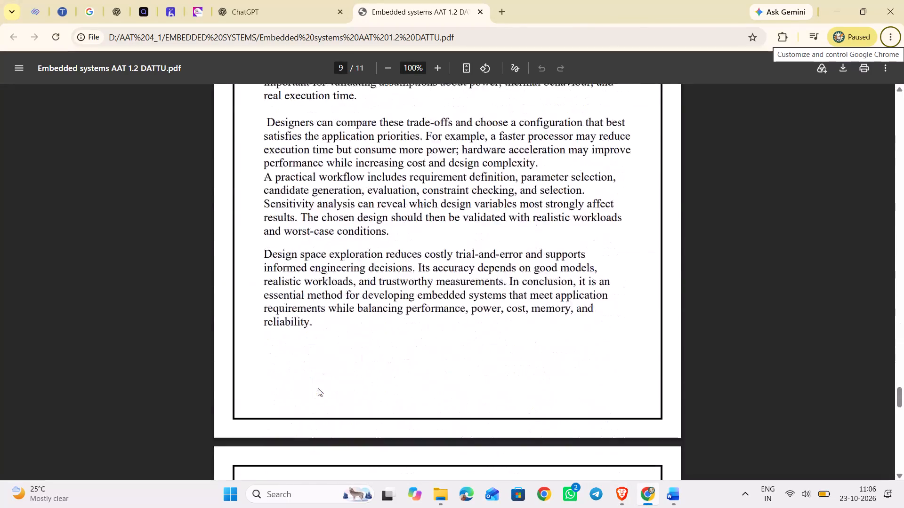
{"action": "scroll", "coordinate": [318, 388], "scroll_direction": "down", "scroll_amount": 3}
{"action": "scroll", "coordinate": [318, 388], "scroll_direction": "up", "scroll_amount": 5}
Return to the portal in Brave and get the assignment questions for AECD48 Network Security and Cryptography.
{"action": "key", "text": "alt+Tab"}
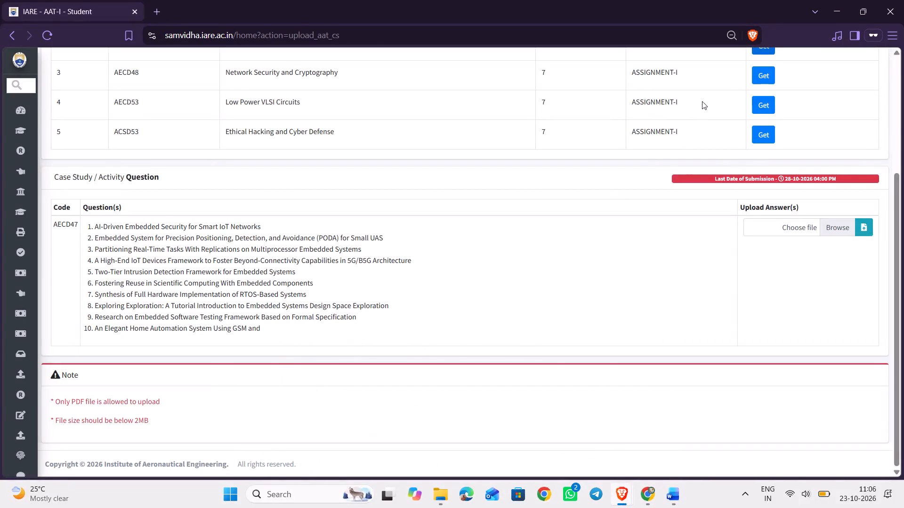
{"action": "left_click", "coordinate": [757, 69]}
{"action": "left_click", "coordinate": [588, 169]}
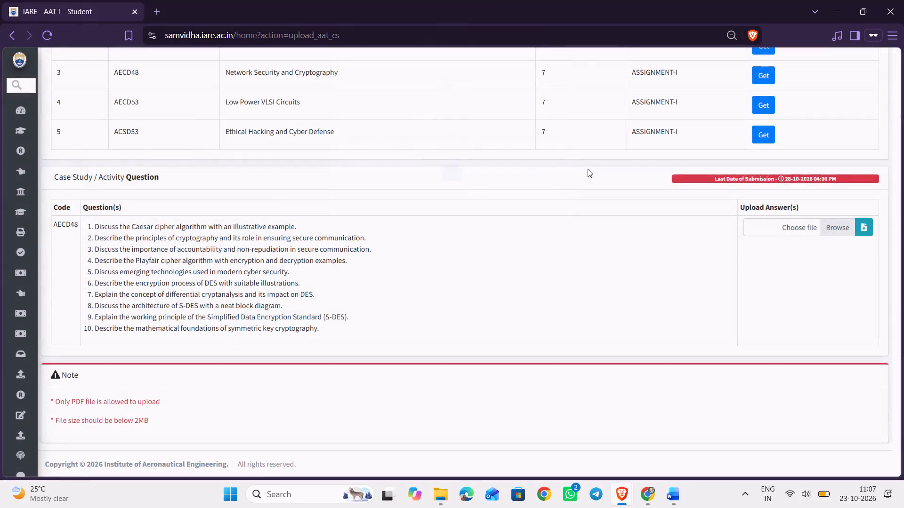
Switch to File Explorer and open "NETWORK SECURITY AAT 1.2 DATTU.pdf" from the NETWORK SECURITY folder in AAT 4_1.
{"action": "key", "text": "alt+Tab"}
{"action": "key", "text": "alt+Tab"}
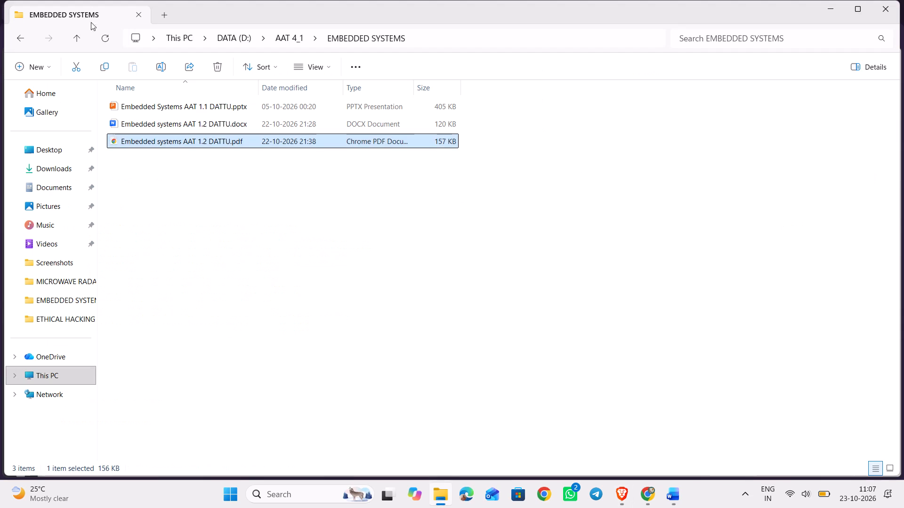
{"action": "left_click", "coordinate": [73, 39]}
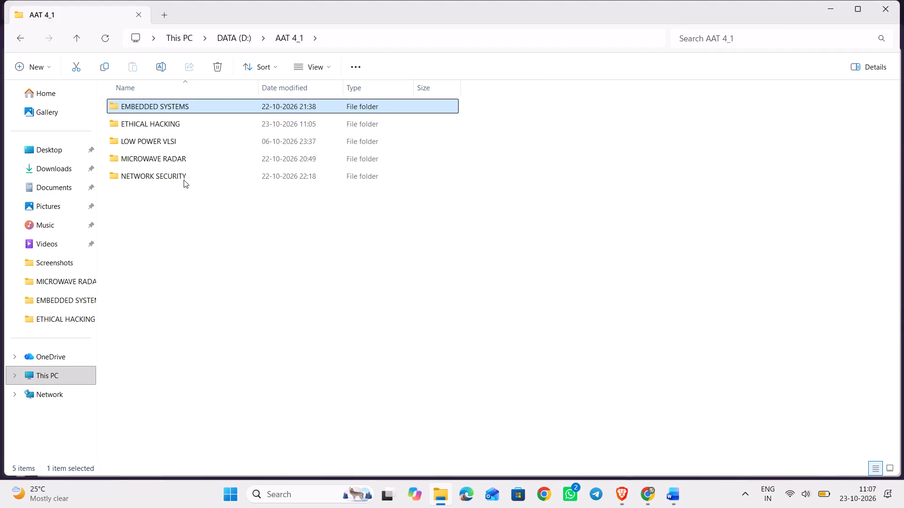
{"action": "double_click", "coordinate": [184, 180]}
{"action": "double_click", "coordinate": [246, 123]}
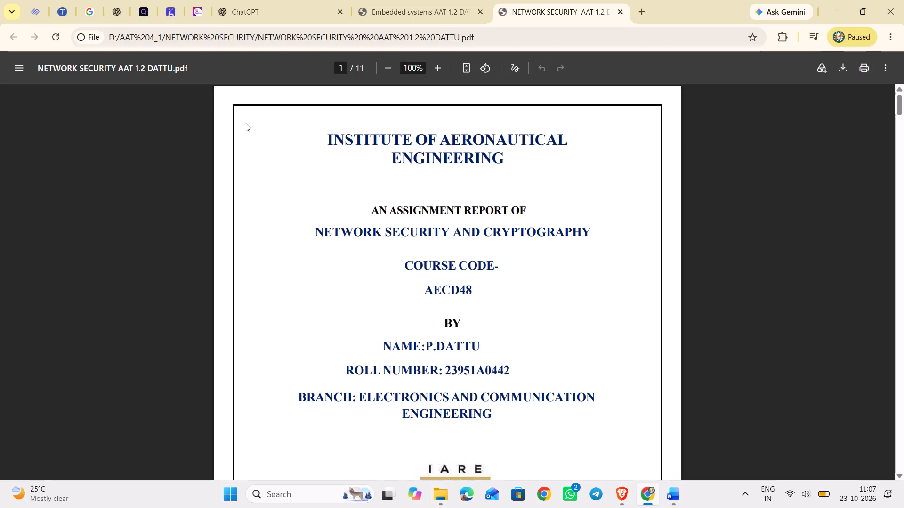
Compare the Network Security PDF's ten questions with the AECD48 question list on the portal.
{"action": "scroll", "coordinate": [246, 123], "scroll_direction": "down", "scroll_amount": 2}
{"action": "key", "text": "alt+Tab"}
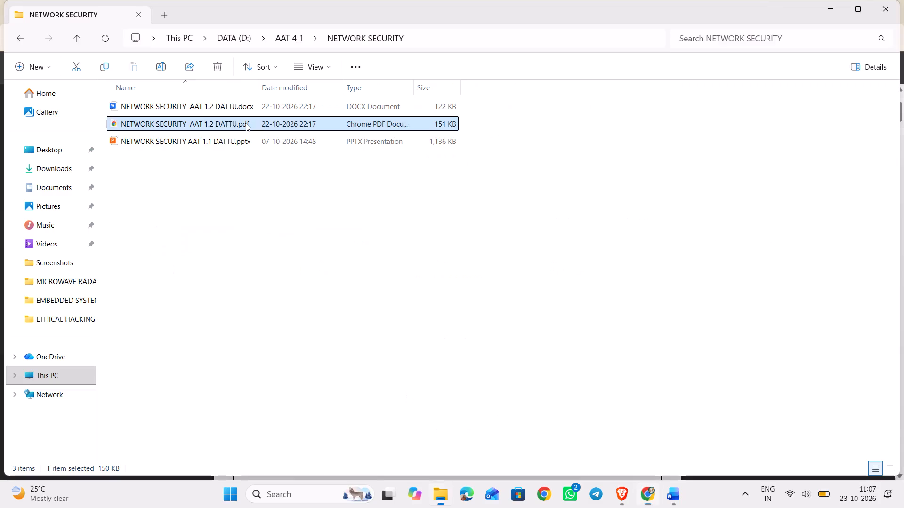
{"action": "key", "text": "alt+Tab"}
{"action": "key", "text": "alt+Tab"}
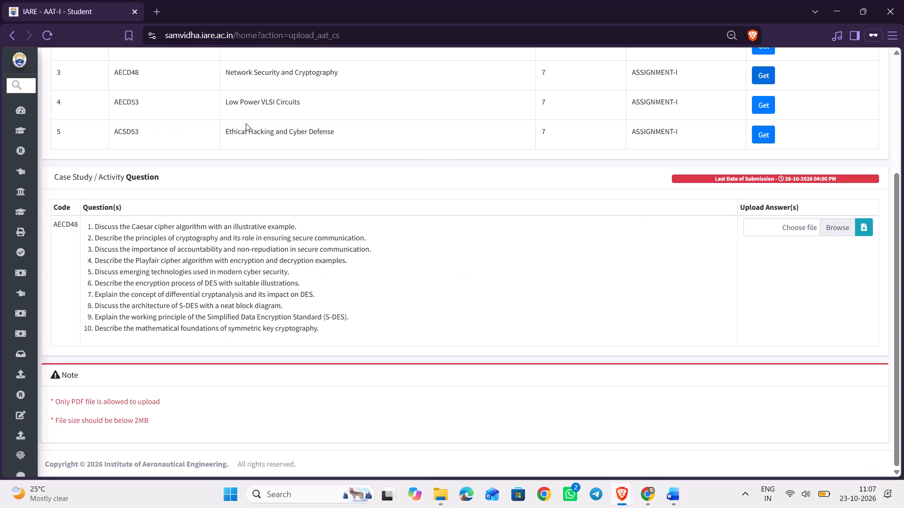
{"action": "key", "text": "alt+Tab"}
{"action": "key", "text": "alt+Tab"}
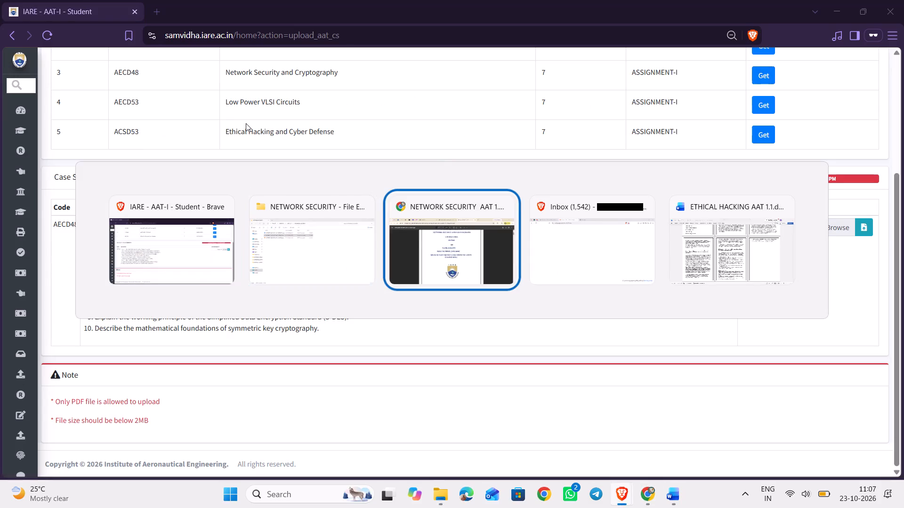
{"action": "scroll", "coordinate": [246, 123], "scroll_direction": "down", "scroll_amount": 5}
{"action": "scroll", "coordinate": [305, 236], "scroll_direction": "down", "scroll_amount": 17}
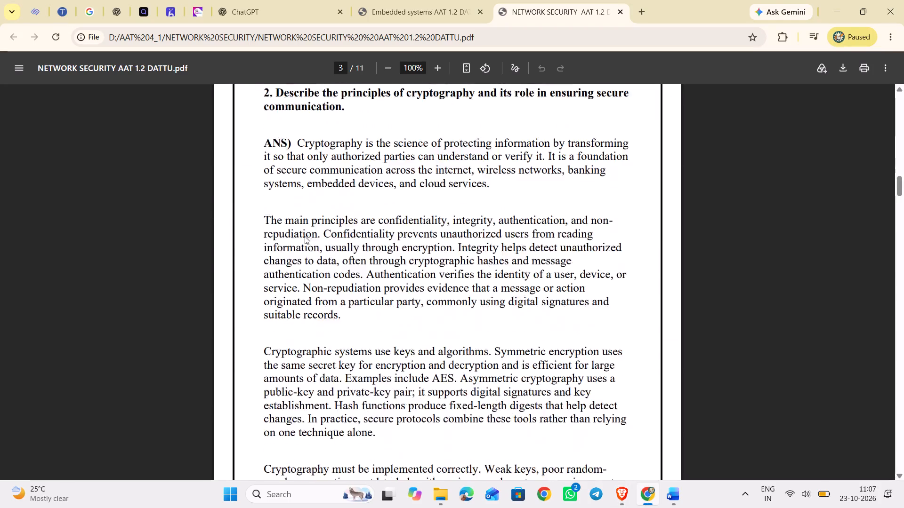
{"action": "scroll", "coordinate": [305, 236], "scroll_direction": "down", "scroll_amount": 20}
{"action": "scroll", "coordinate": [305, 236], "scroll_direction": "down", "scroll_amount": 7}
{"action": "scroll", "coordinate": [305, 236], "scroll_direction": "up", "scroll_amount": 4}
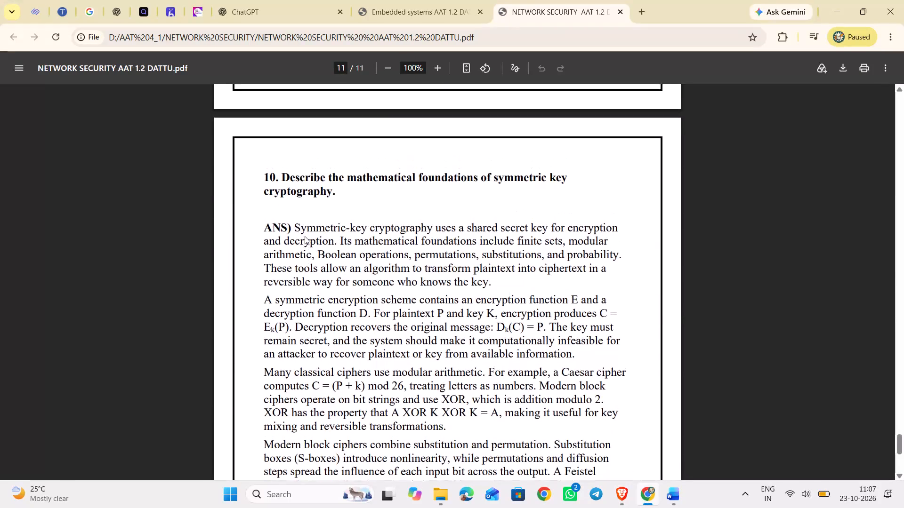
{"action": "key", "text": "alt+Tab"}
{"action": "key", "text": "alt+Tab"}
{"action": "scroll", "coordinate": [305, 236], "scroll_direction": "up", "scroll_amount": 6}
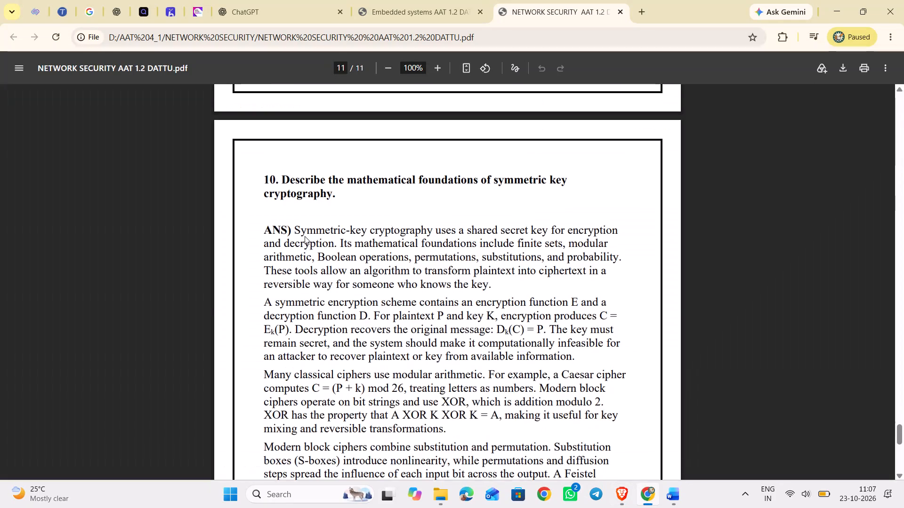
{"action": "scroll", "coordinate": [305, 236], "scroll_direction": "up", "scroll_amount": 3}
{"action": "scroll", "coordinate": [305, 236], "scroll_direction": "down", "scroll_amount": 6}
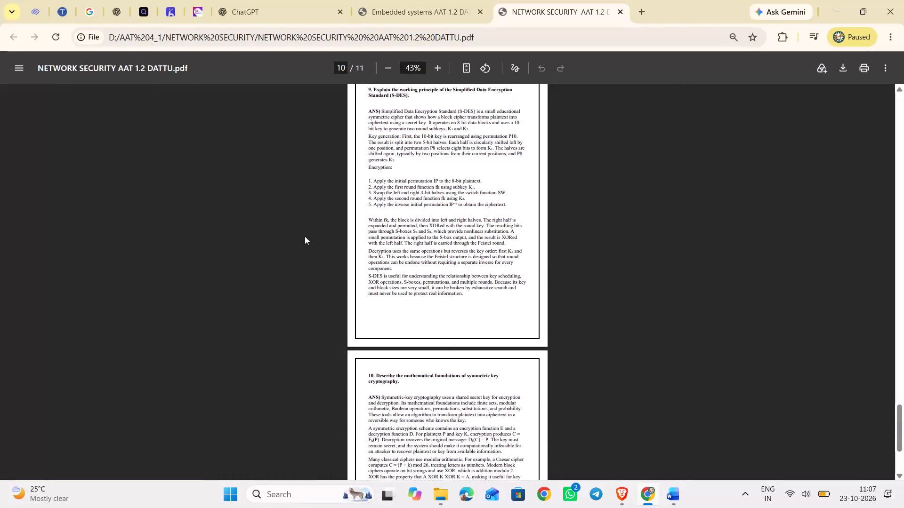
{"action": "scroll", "coordinate": [305, 236], "scroll_direction": "down", "scroll_amount": 4}
{"action": "scroll", "coordinate": [305, 236], "scroll_direction": "up", "scroll_amount": 10}
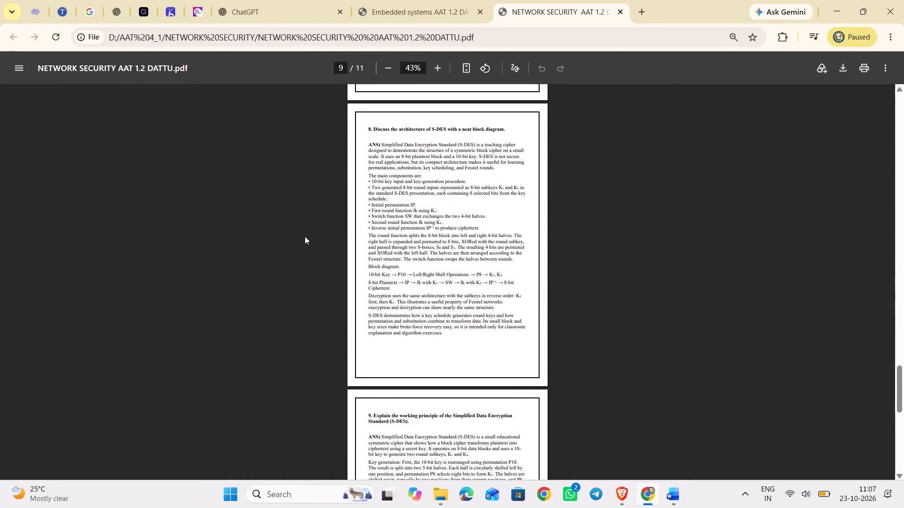
{"action": "scroll", "coordinate": [305, 236], "scroll_direction": "up", "scroll_amount": 10}
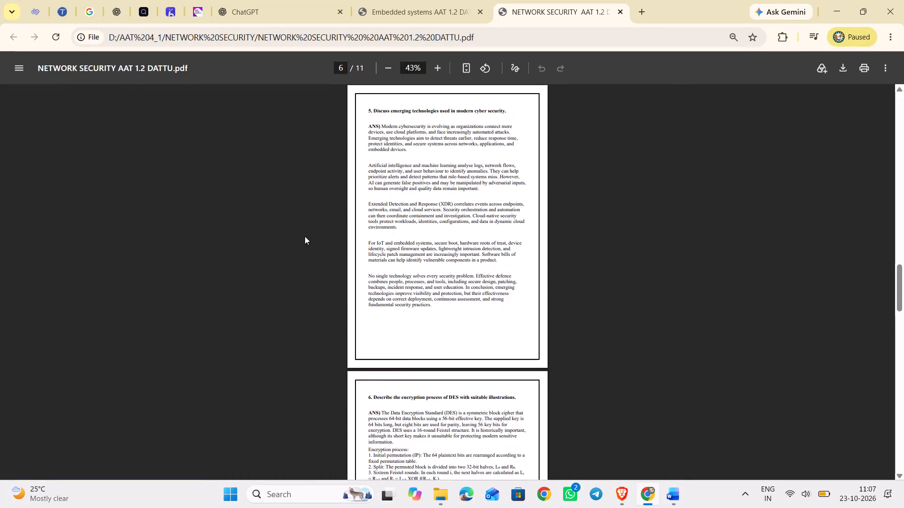
{"action": "scroll", "coordinate": [305, 236], "scroll_direction": "up", "scroll_amount": 11}
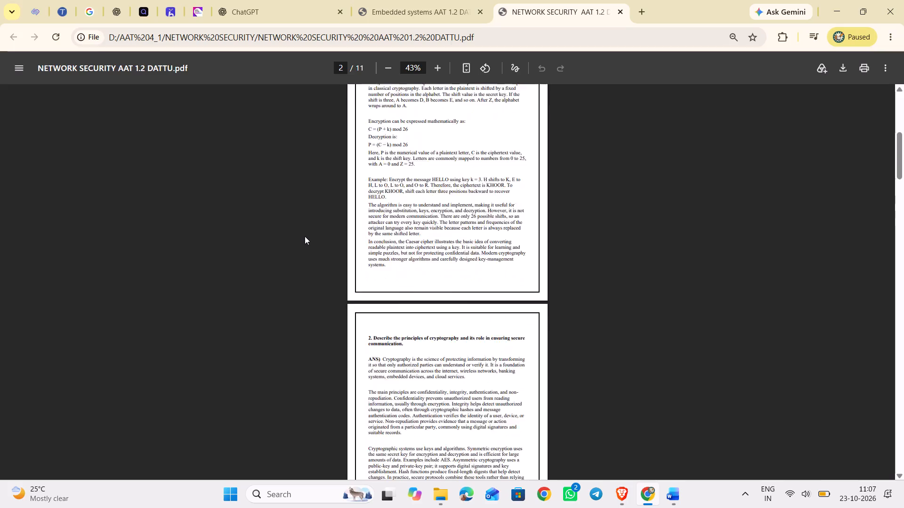
Return to the portal in Brave and get the assignment questions for ACSD53 Ethical Hacking and Cyber Defense.
{"action": "key", "text": "alt+Tab"}
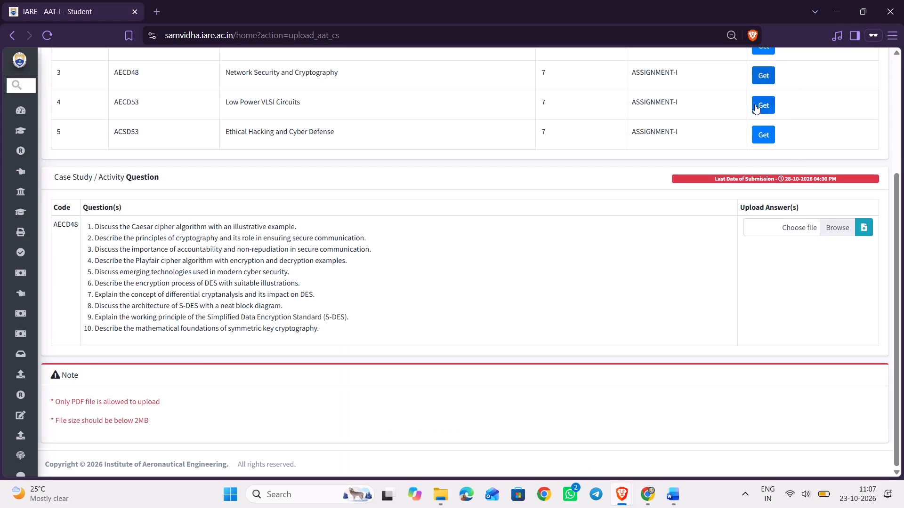
{"action": "left_click", "coordinate": [756, 108]}
{"action": "left_click", "coordinate": [710, 131]}
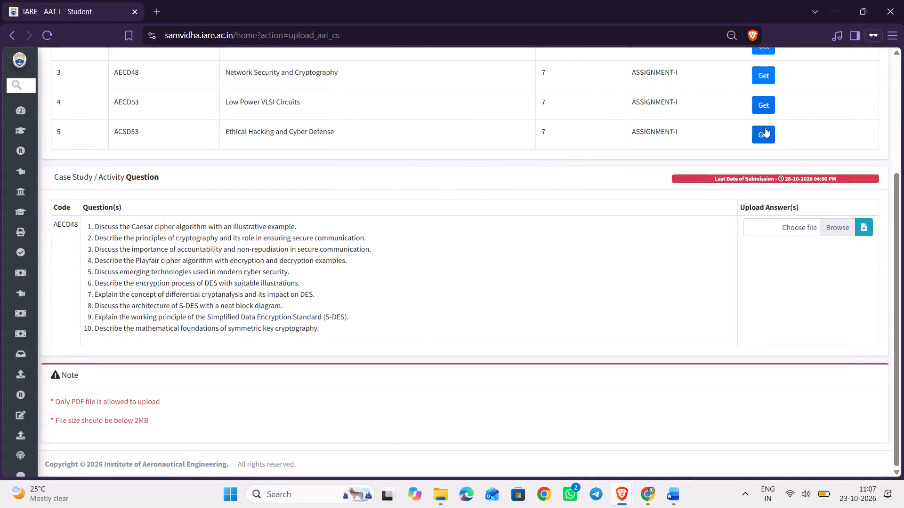
{"action": "left_click", "coordinate": [761, 130]}
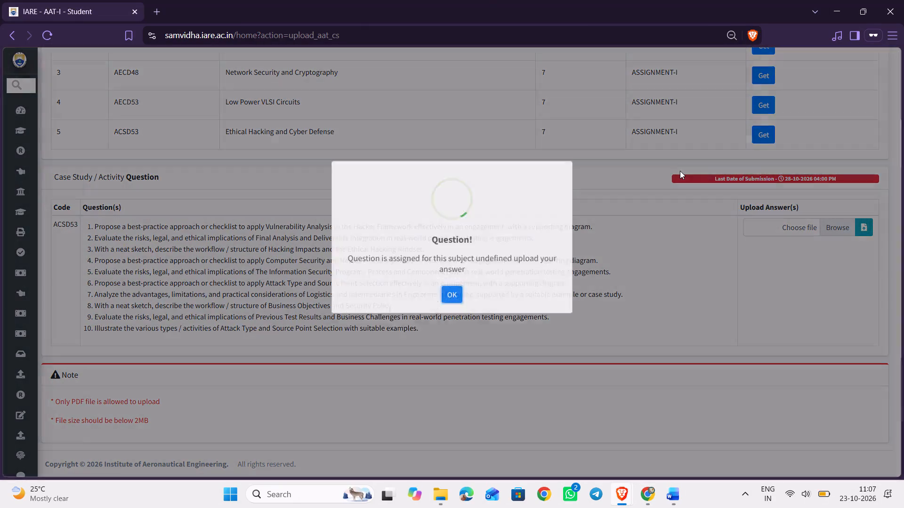
{"action": "left_click", "coordinate": [680, 171]}
Switch to File Explorer, open "Ethical Hacking AAT 1.1 DATTU.pdf" from the ETHICAL HACKING folder to check its first question, and close it.
{"action": "key", "text": "alt+Tab"}
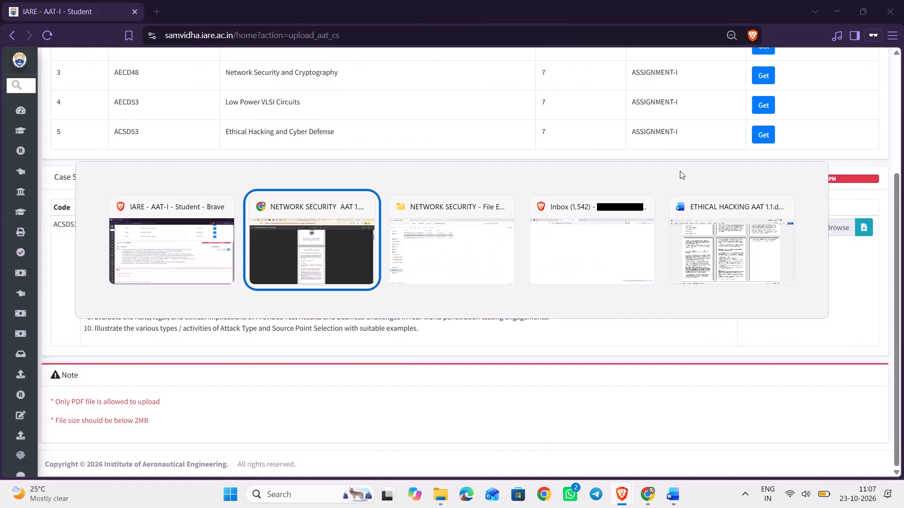
{"action": "key", "text": "alt+Tab"}
{"action": "left_click", "coordinate": [78, 40]}
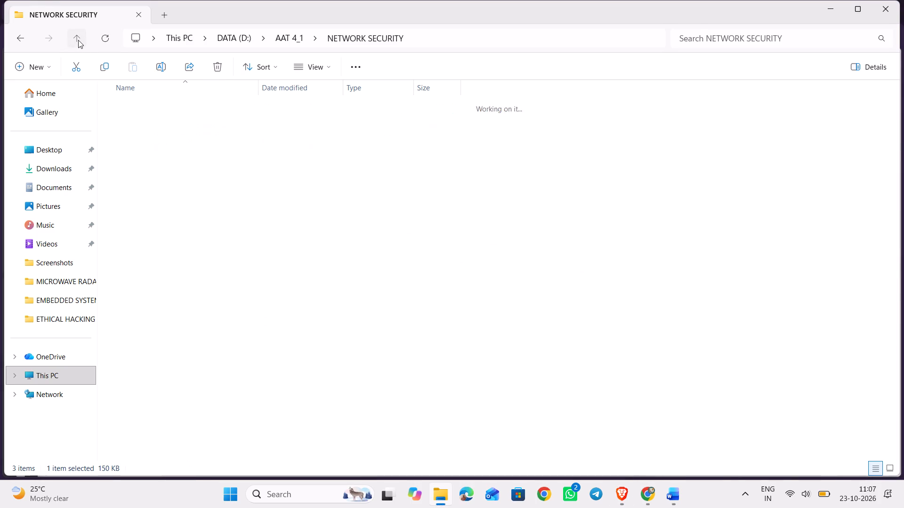
{"action": "double_click", "coordinate": [228, 130]}
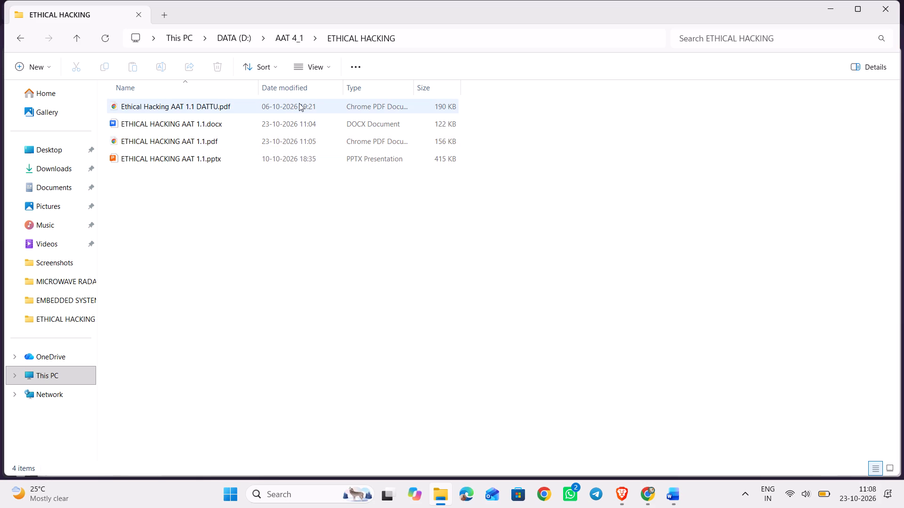
{"action": "double_click", "coordinate": [253, 101]}
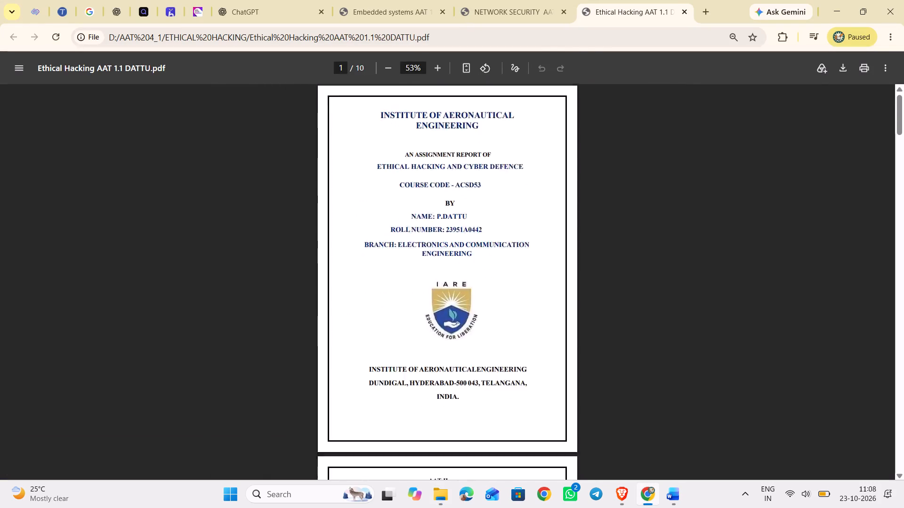
{"action": "scroll", "coordinate": [439, 351], "scroll_direction": "down", "scroll_amount": 2}
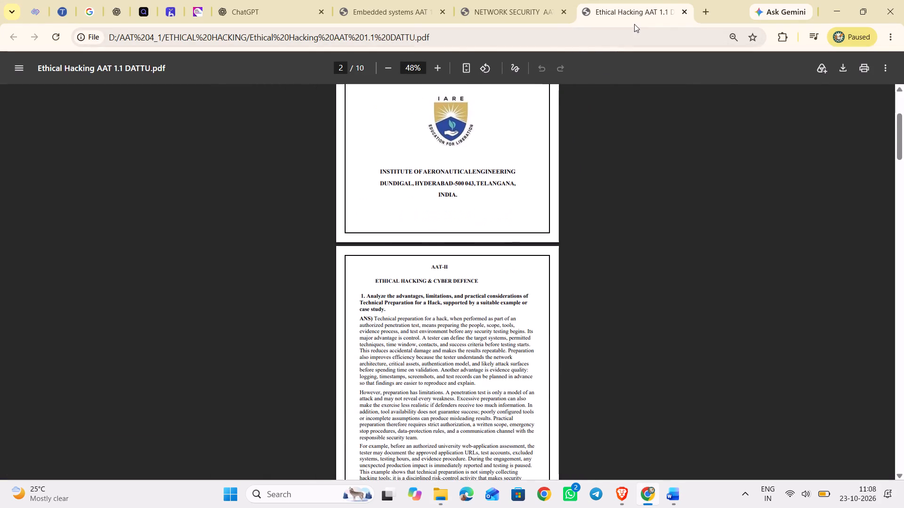
{"action": "left_click", "coordinate": [680, 13]}
Delete "Ethical Hacking AAT 1.1 DATTU.pdf" from the ETHICAL HACKING folder in File Explorer.
{"action": "key", "text": "alt+Tab"}
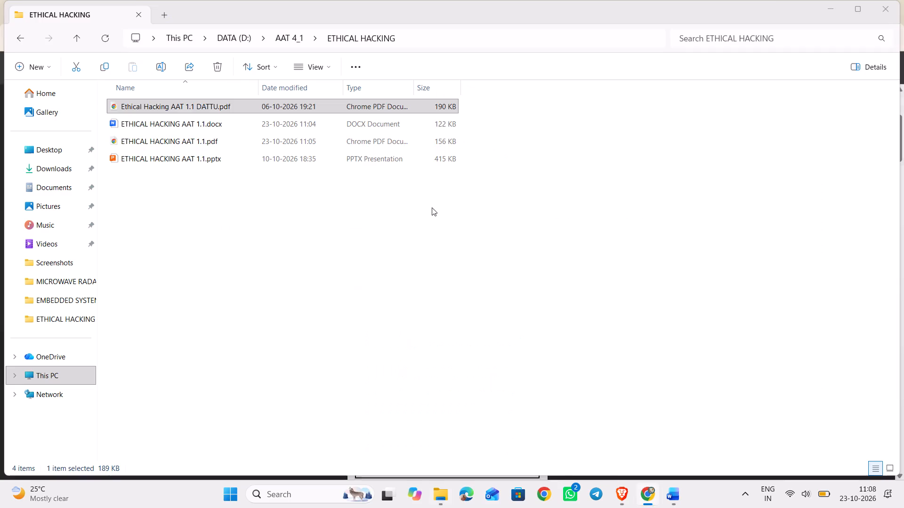
{"action": "key", "text": "Delete"}
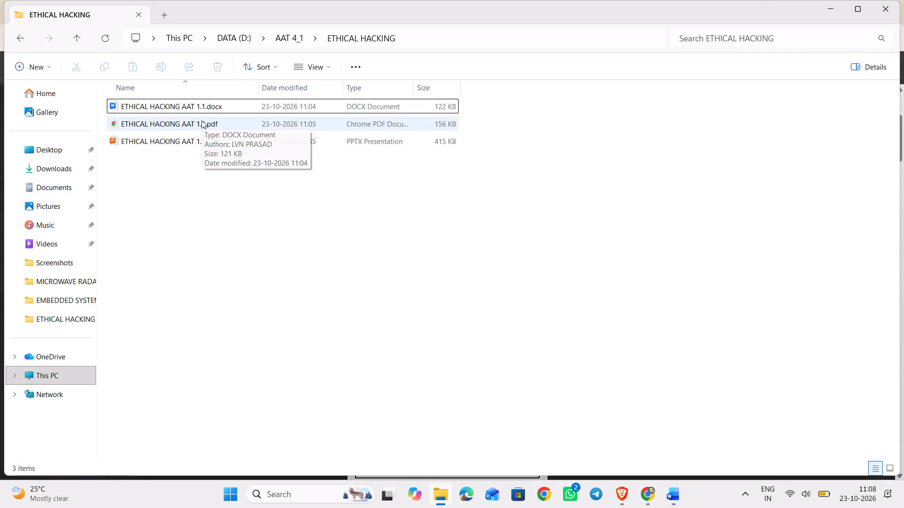
Open "ETHICAL HACKING AAT 1.1.pdf" and compare its questions with the ACSD53 question list on the portal.
{"action": "double_click", "coordinate": [197, 124]}
{"action": "scroll", "coordinate": [317, 263], "scroll_direction": "down", "scroll_amount": 3}
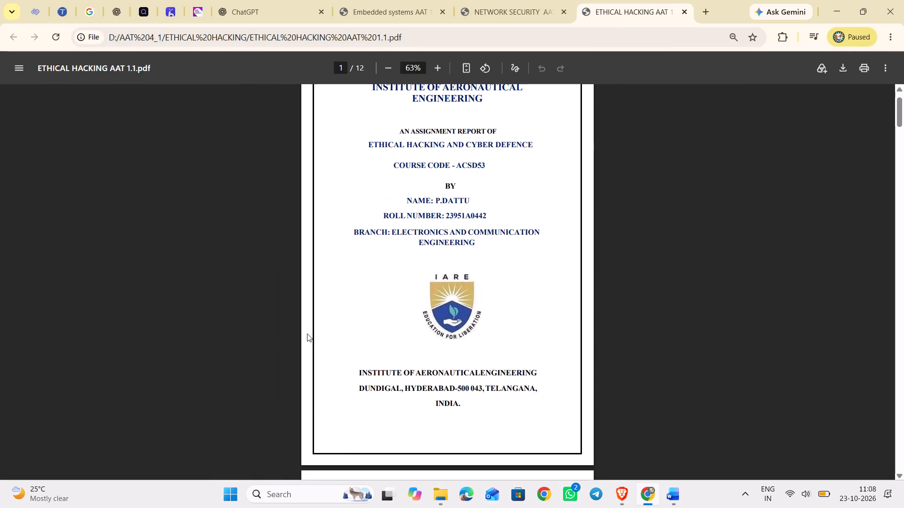
{"action": "scroll", "coordinate": [307, 333], "scroll_direction": "down", "scroll_amount": 1}
{"action": "key", "text": "alt+Tab"}
{"action": "key", "text": "alt+Tab"}
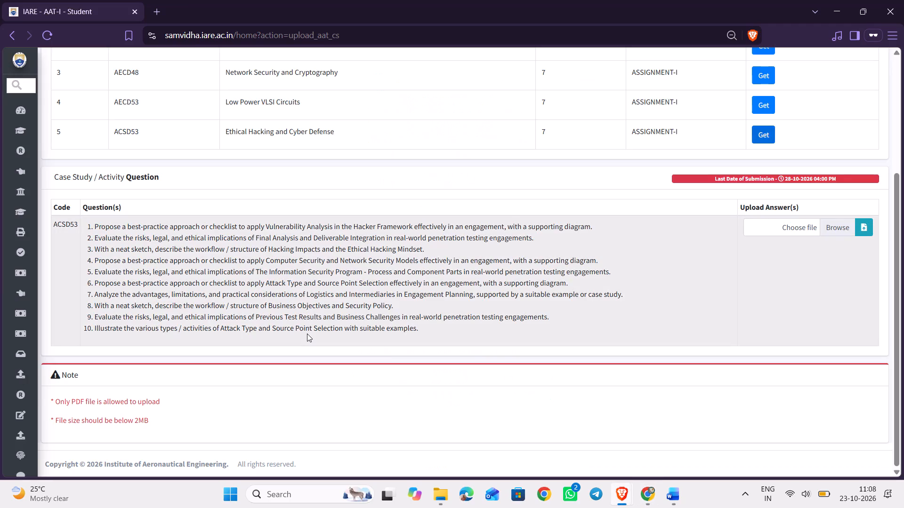
{"action": "key", "text": "alt+Tab"}
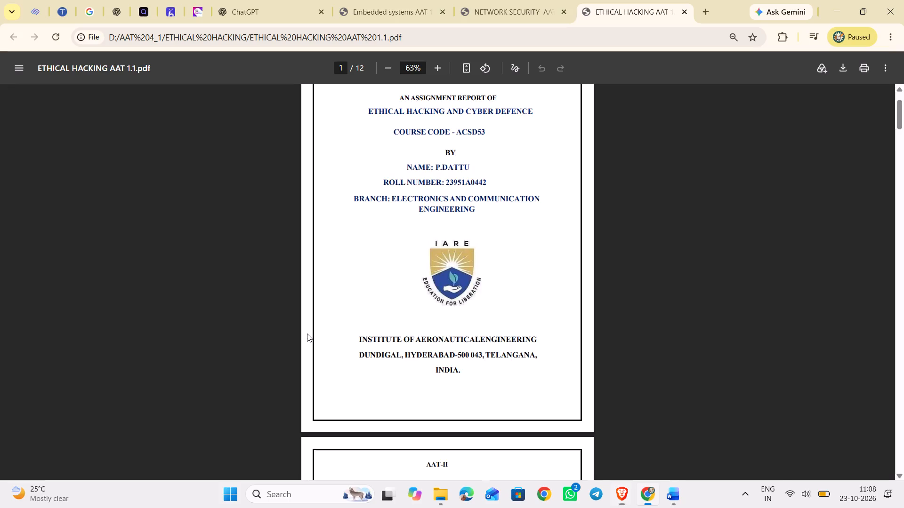
{"action": "scroll", "coordinate": [307, 333], "scroll_direction": "down", "scroll_amount": 12}
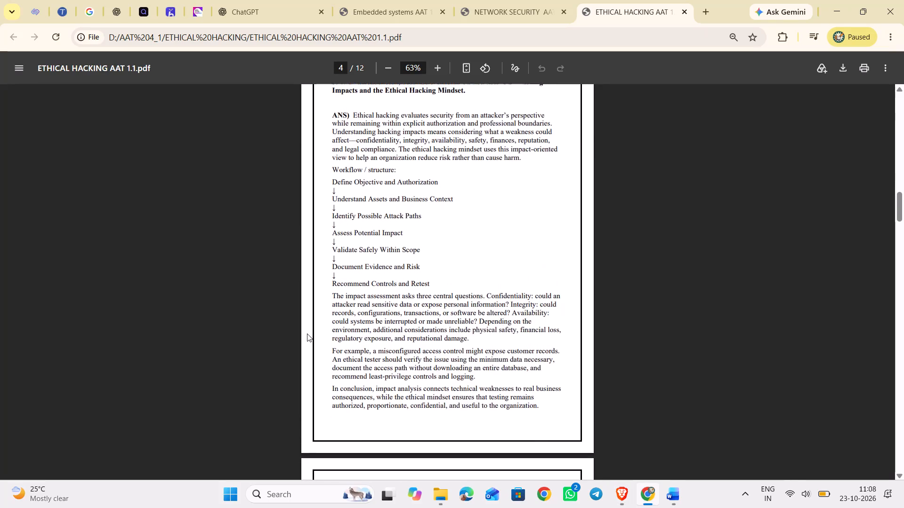
{"action": "scroll", "coordinate": [307, 333], "scroll_direction": "down", "scroll_amount": 4}
{"action": "key", "text": "alt+Tab"}
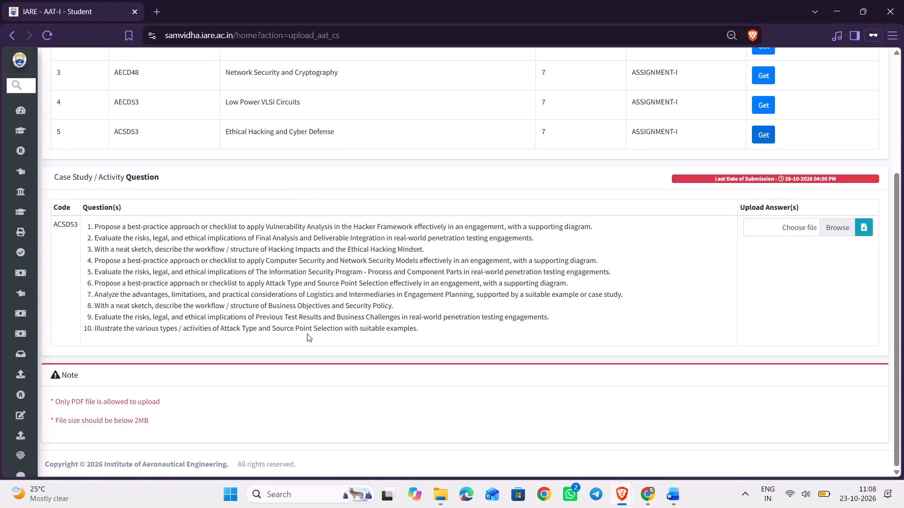
{"action": "scroll", "coordinate": [307, 333], "scroll_direction": "up", "scroll_amount": 6}
Switch to File Explorer and open "MICROWAVE RADAR AAT 1.2 DATTU.pdf" from the MICROWAVE RADAR folder in AAT 4_1.
{"action": "key", "text": "alt+Tab"}
{"action": "key", "text": "alt+Tab"}
{"action": "key", "text": "alt+Tab"}
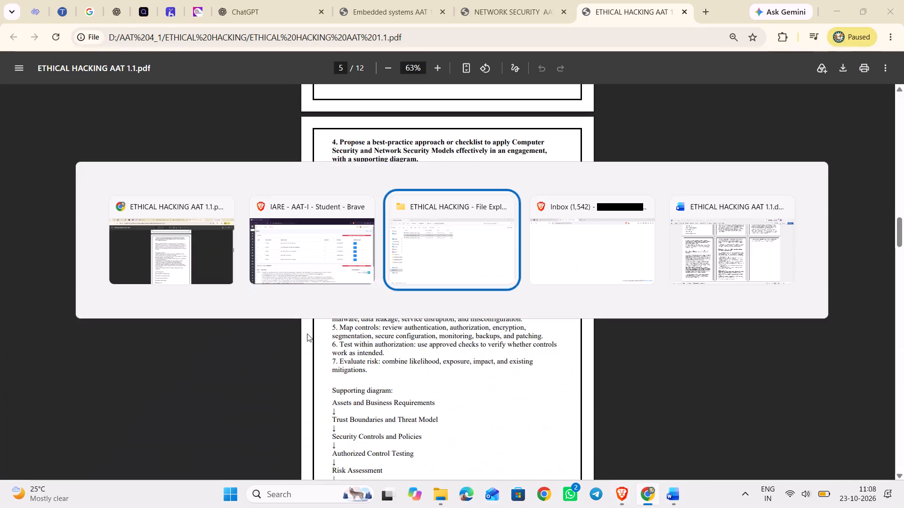
{"action": "left_click", "coordinate": [79, 39]}
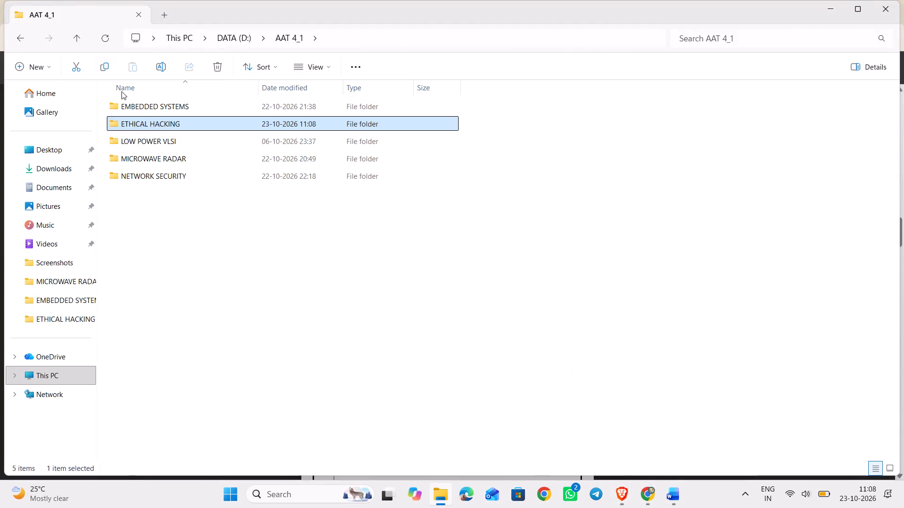
{"action": "double_click", "coordinate": [206, 107]}
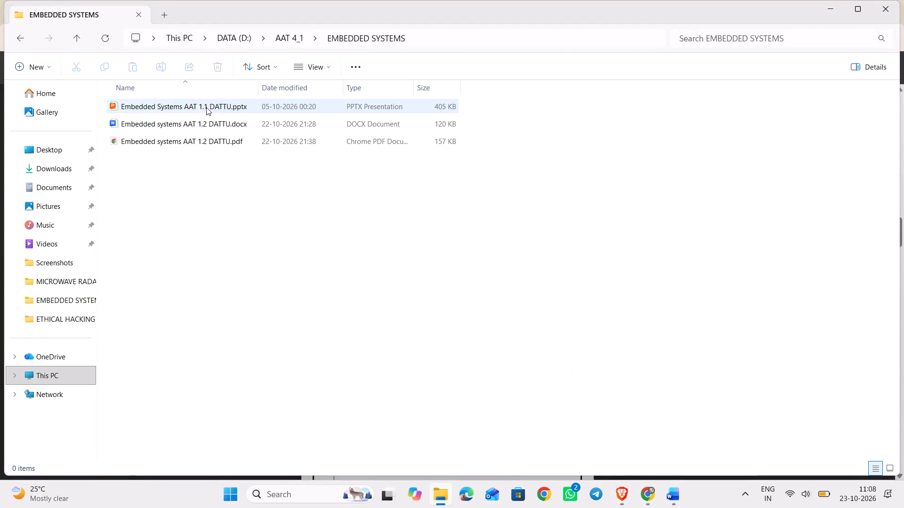
{"action": "left_click", "coordinate": [76, 35]}
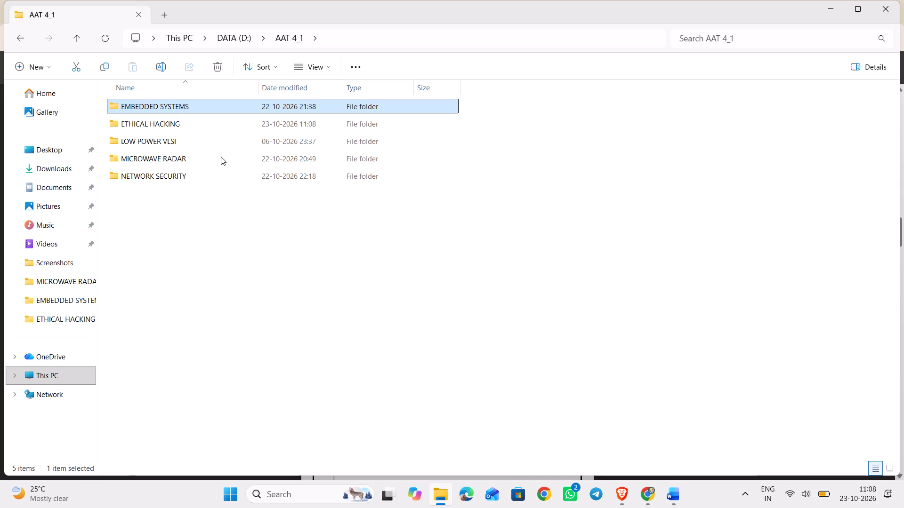
{"action": "double_click", "coordinate": [220, 158]}
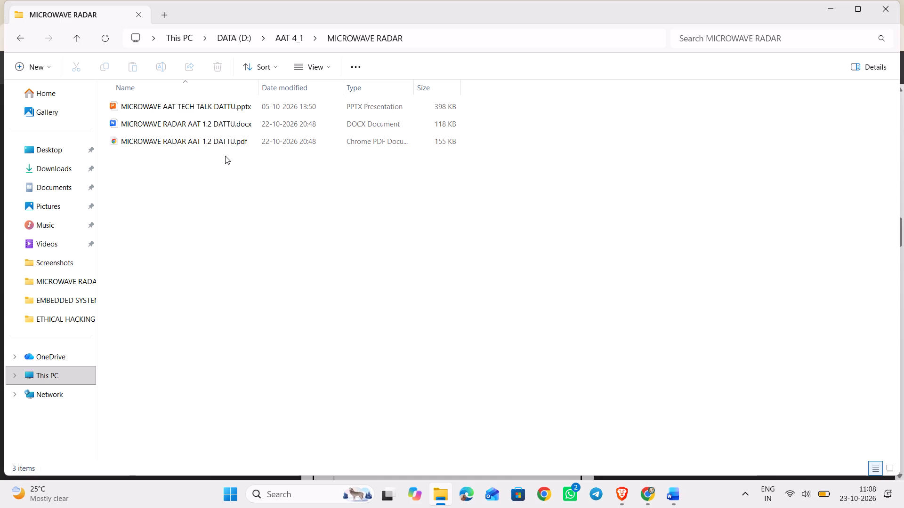
{"action": "double_click", "coordinate": [254, 139]}
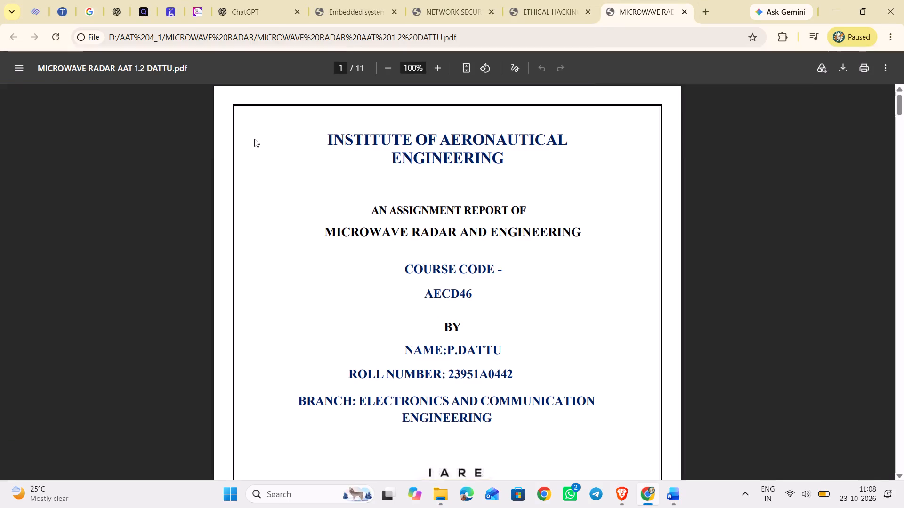
Compare the first question in "MICROWAVE RADAR AAT 1.2 DATTU.pdf" with the AECD46 Microwave and Radar Engineering questions on the portal in Brave.
{"action": "scroll", "coordinate": [339, 271], "scroll_direction": "down", "scroll_amount": 5}
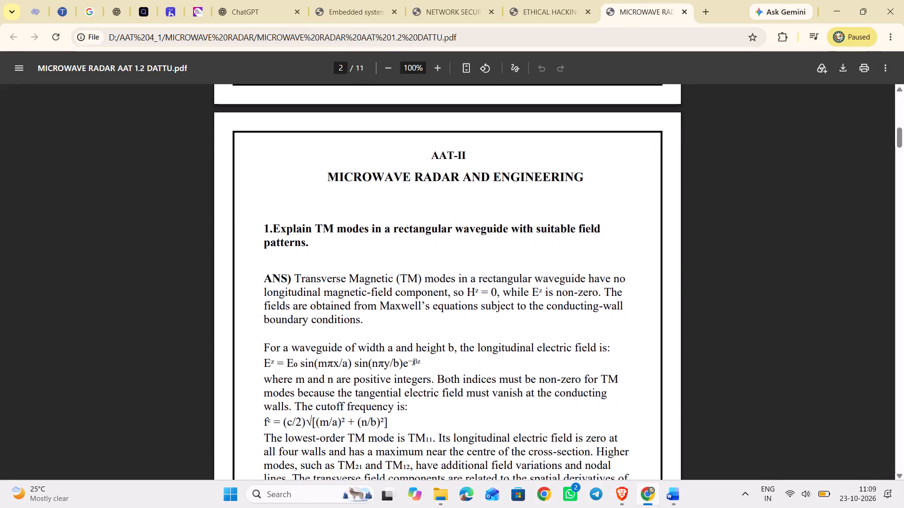
{"action": "scroll", "coordinate": [348, 244], "scroll_direction": "up", "scroll_amount": 1}
{"action": "key", "text": "alt+Tab"}
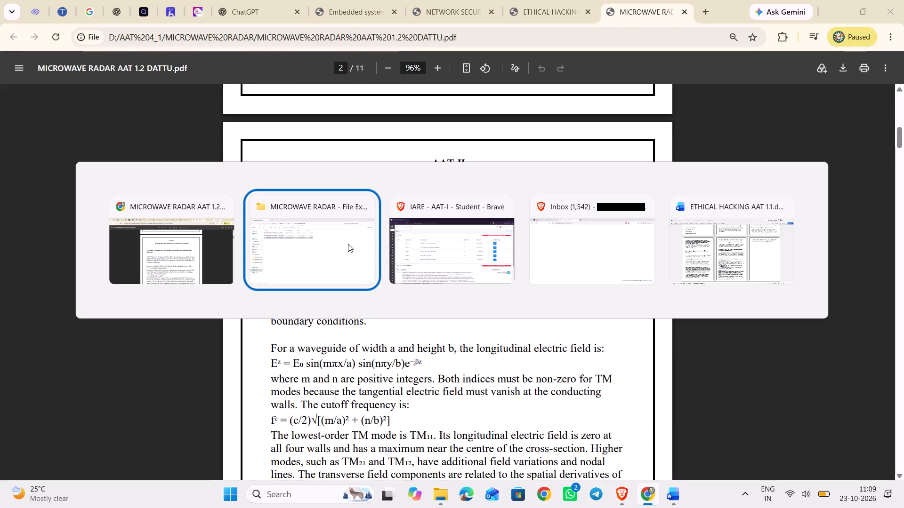
{"action": "key", "text": "alt+Tab"}
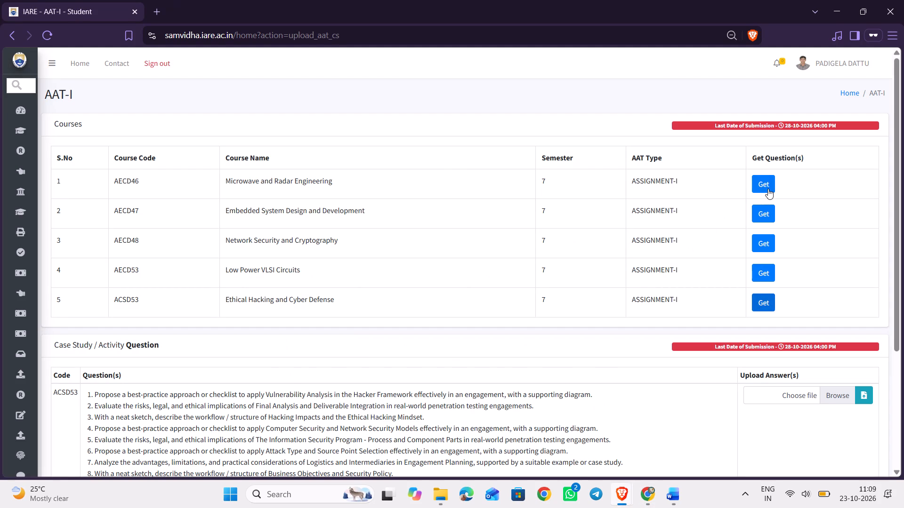
{"action": "left_click", "coordinate": [768, 189]}
{"action": "left_click", "coordinate": [720, 288]}
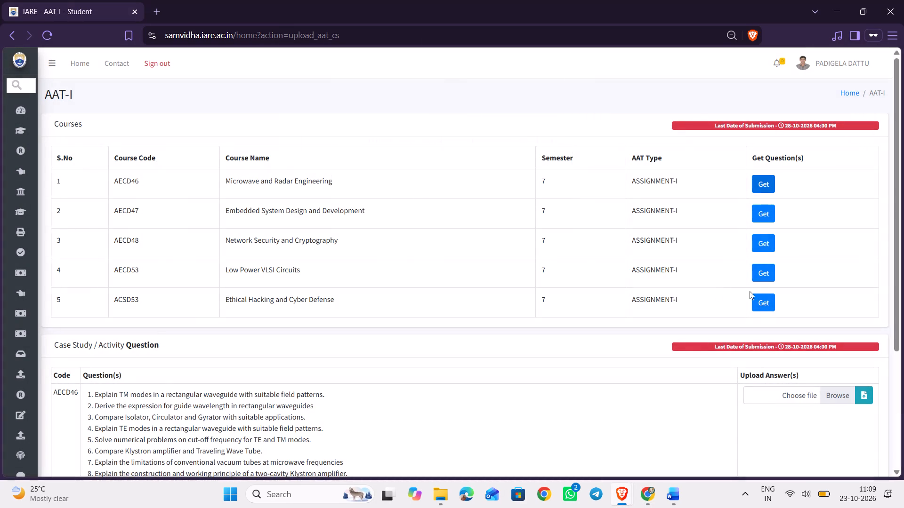
{"action": "left_click_drag", "start_coordinate": [763, 305], "coordinate": [681, 366]}
{"action": "left_click", "coordinate": [681, 366]}
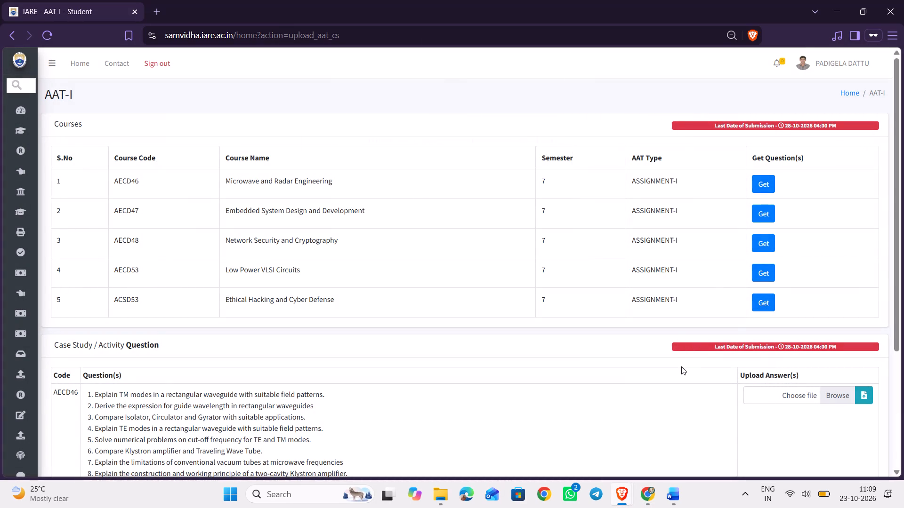
Get the AAT-I questions for ACSD53 Ethical Hacking and Cyber Defense.
{"action": "left_click", "coordinate": [760, 298]}
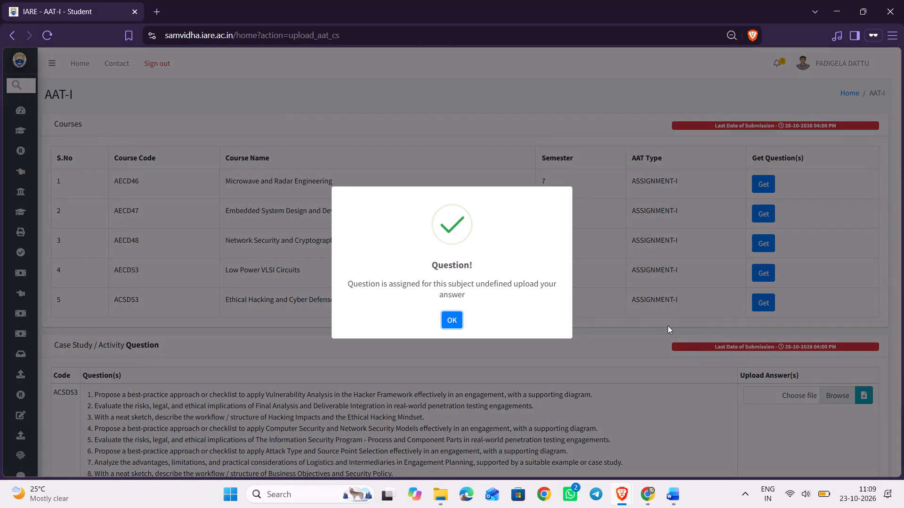
{"action": "left_click", "coordinate": [668, 325]}
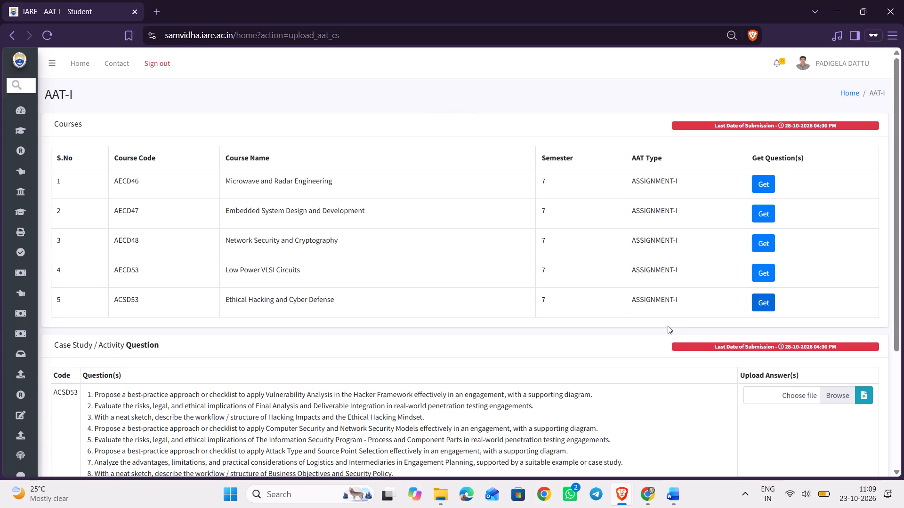
{"action": "left_click", "coordinate": [772, 296]}
{"action": "left_click", "coordinate": [674, 349]}
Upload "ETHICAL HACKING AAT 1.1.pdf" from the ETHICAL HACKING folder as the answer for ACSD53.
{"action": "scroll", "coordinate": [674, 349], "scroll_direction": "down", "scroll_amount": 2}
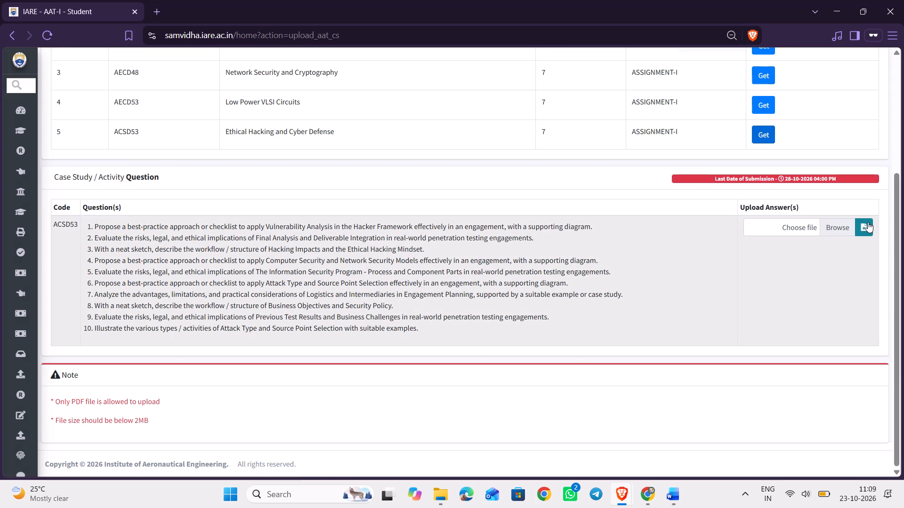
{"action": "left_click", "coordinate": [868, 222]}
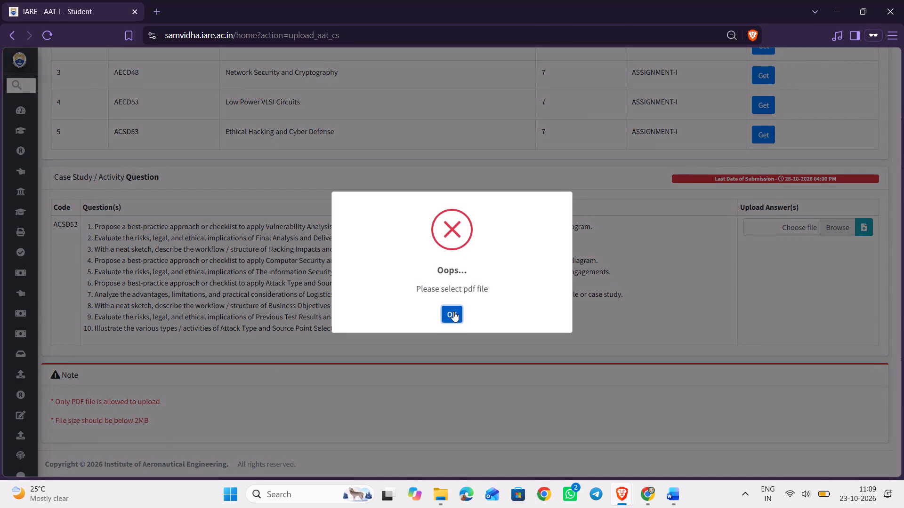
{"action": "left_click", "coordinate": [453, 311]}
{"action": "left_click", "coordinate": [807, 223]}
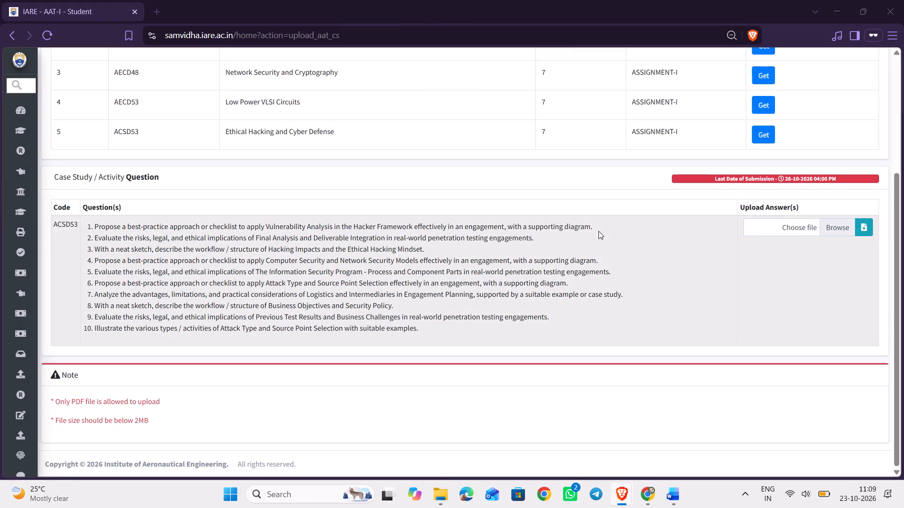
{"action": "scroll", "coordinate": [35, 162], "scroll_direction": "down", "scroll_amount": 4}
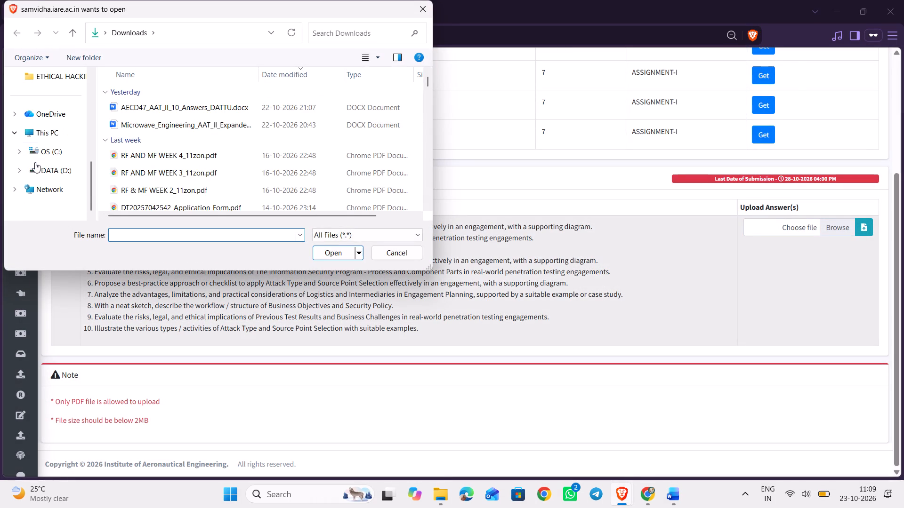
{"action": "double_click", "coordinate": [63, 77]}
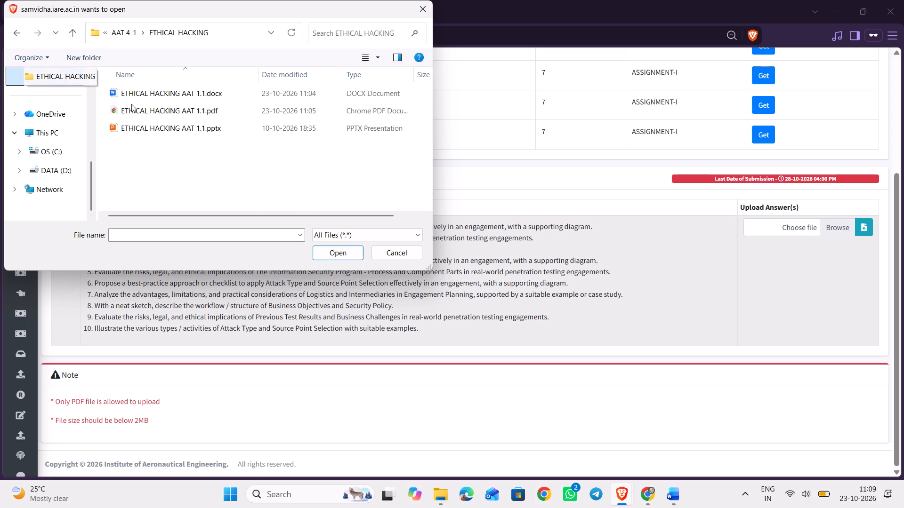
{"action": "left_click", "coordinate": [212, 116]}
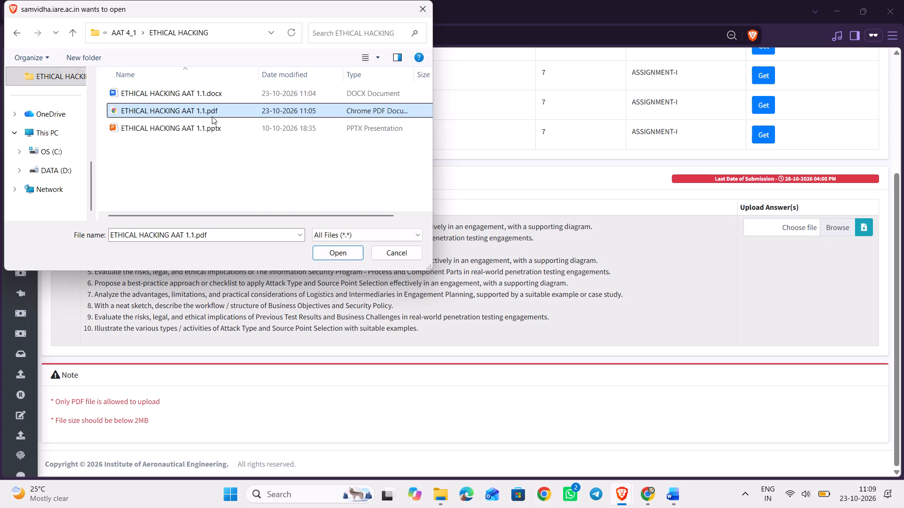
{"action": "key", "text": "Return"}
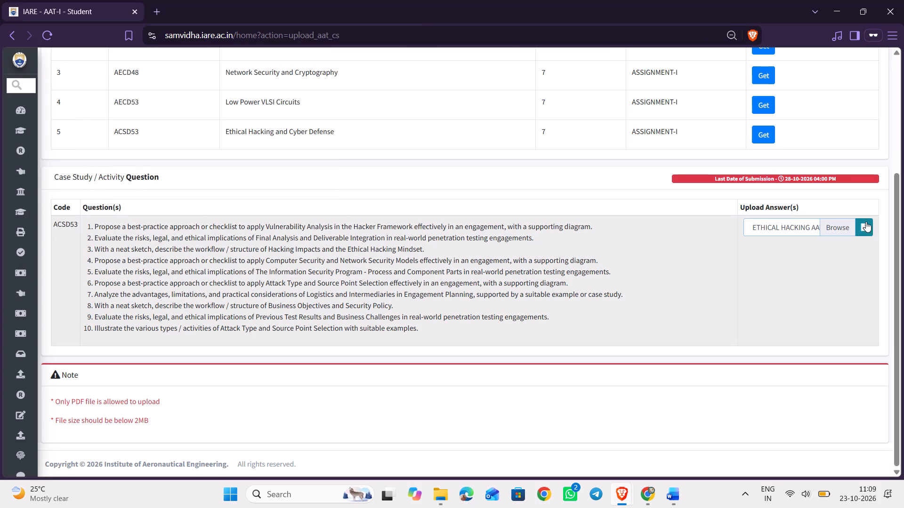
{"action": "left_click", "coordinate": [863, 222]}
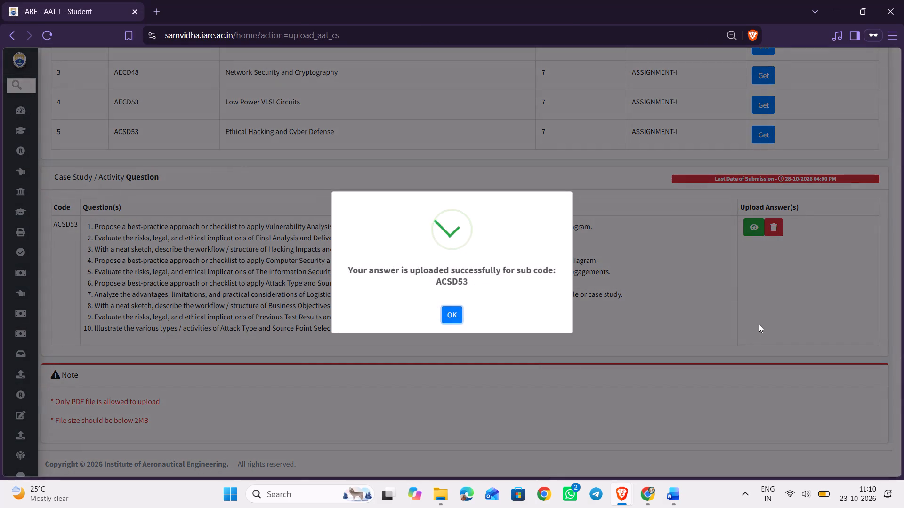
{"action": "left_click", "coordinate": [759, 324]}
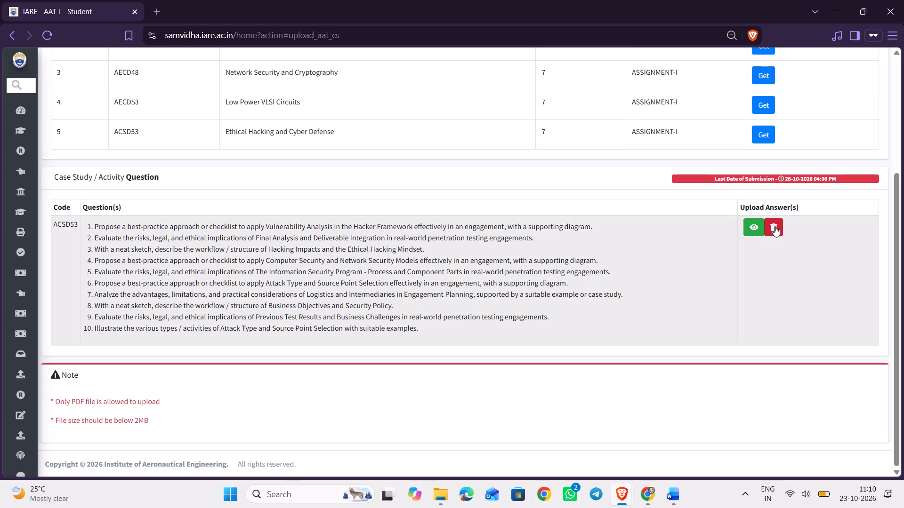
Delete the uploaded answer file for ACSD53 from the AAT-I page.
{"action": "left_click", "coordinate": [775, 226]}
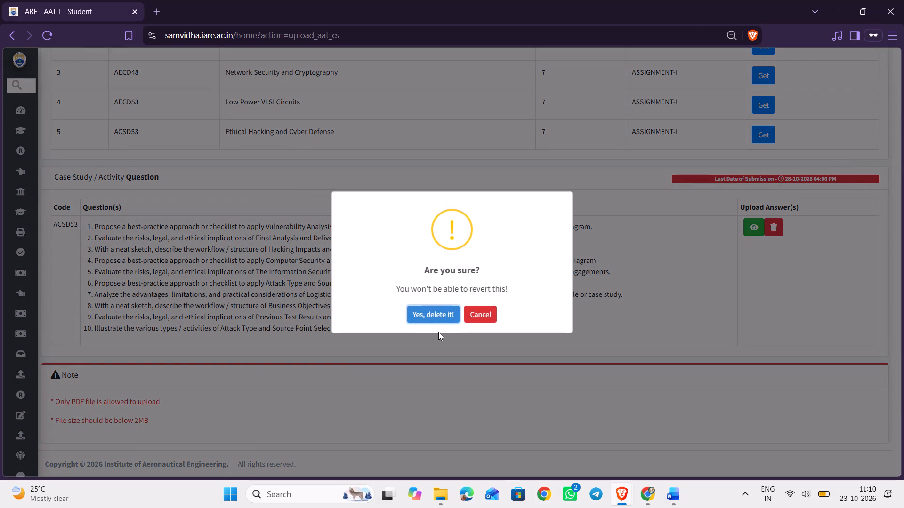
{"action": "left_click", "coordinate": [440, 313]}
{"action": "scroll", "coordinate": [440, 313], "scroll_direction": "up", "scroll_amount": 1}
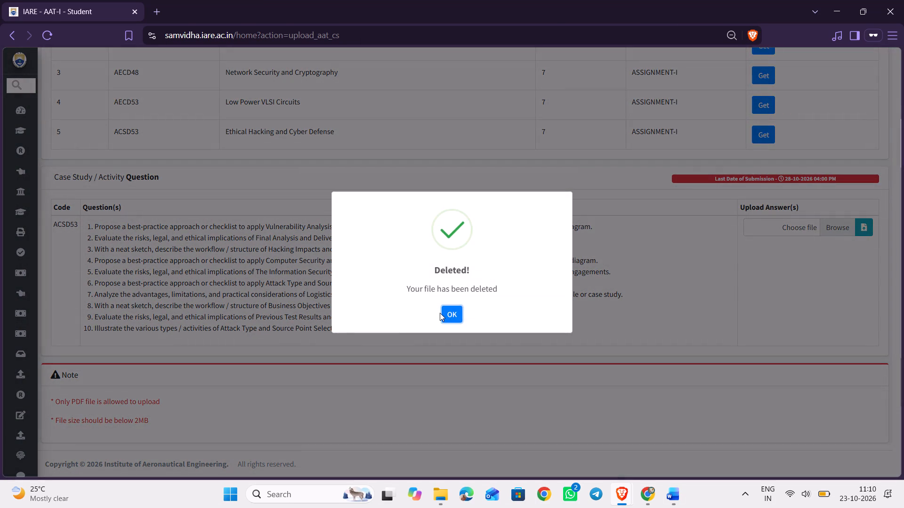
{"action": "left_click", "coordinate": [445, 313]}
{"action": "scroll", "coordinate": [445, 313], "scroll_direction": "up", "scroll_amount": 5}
Open the AAT (Concept Video) upload page to examine its assigned subjects and questions.
{"action": "scroll", "coordinate": [445, 313], "scroll_direction": "right", "scroll_amount": 7}
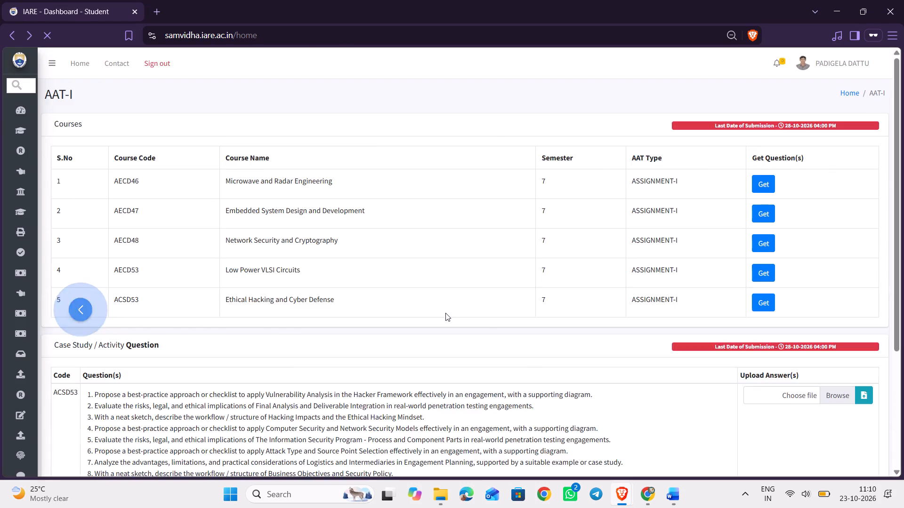
{"action": "left_click", "coordinate": [68, 432]}
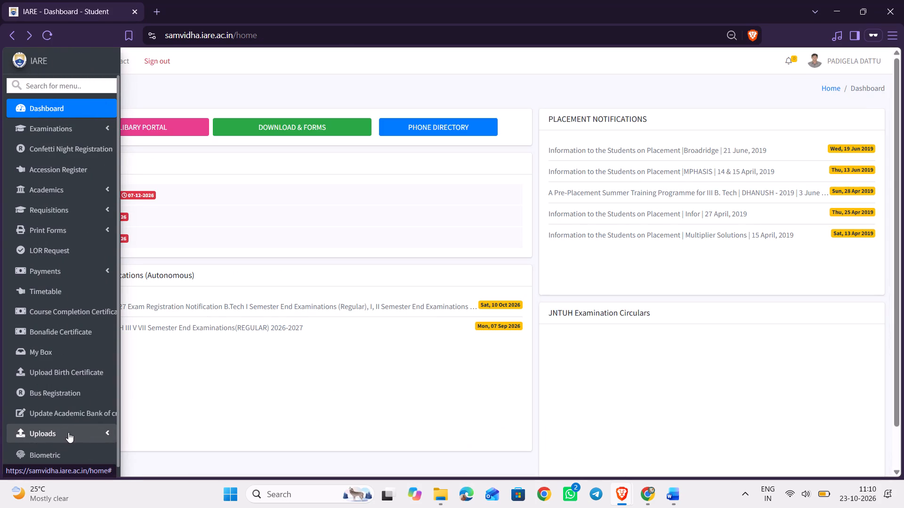
{"action": "scroll", "coordinate": [68, 432], "scroll_direction": "down", "scroll_amount": 6}
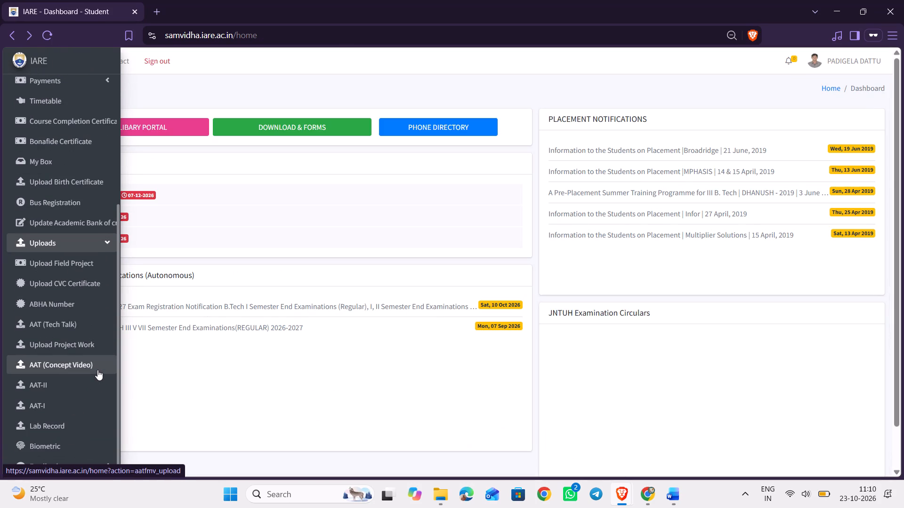
{"action": "left_click", "coordinate": [88, 362]}
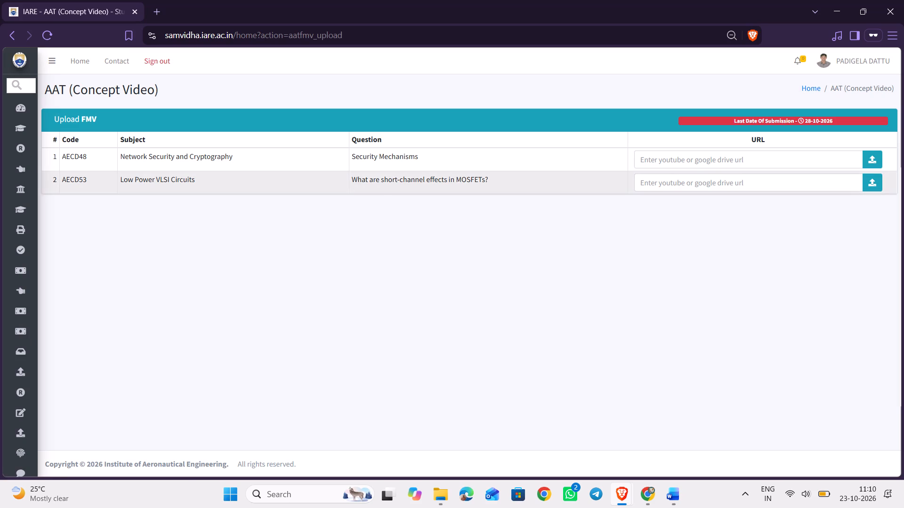
Switch to Chrome and review the questions in "Embedded systems AAT 1.2 DATTU.pdf" from the last one back toward the beginning.
{"action": "key", "text": "alt+Tab"}
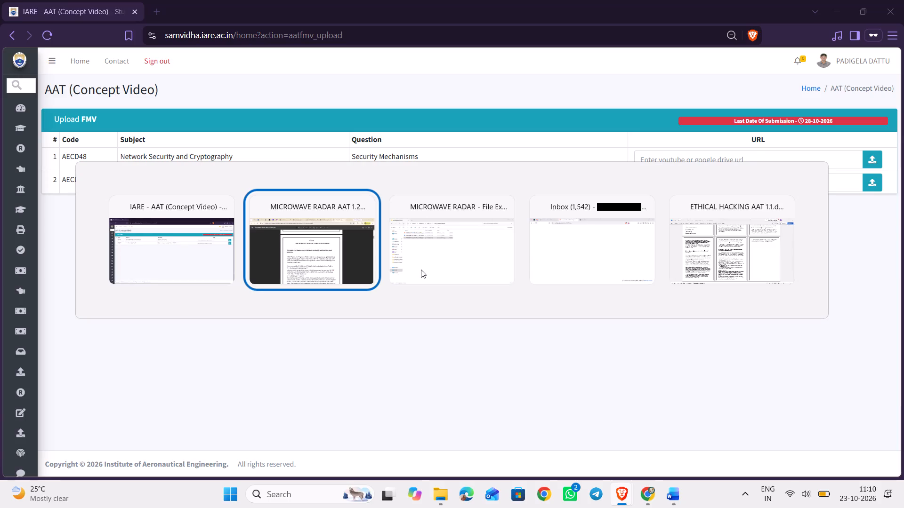
{"action": "left_click", "coordinate": [371, 15]}
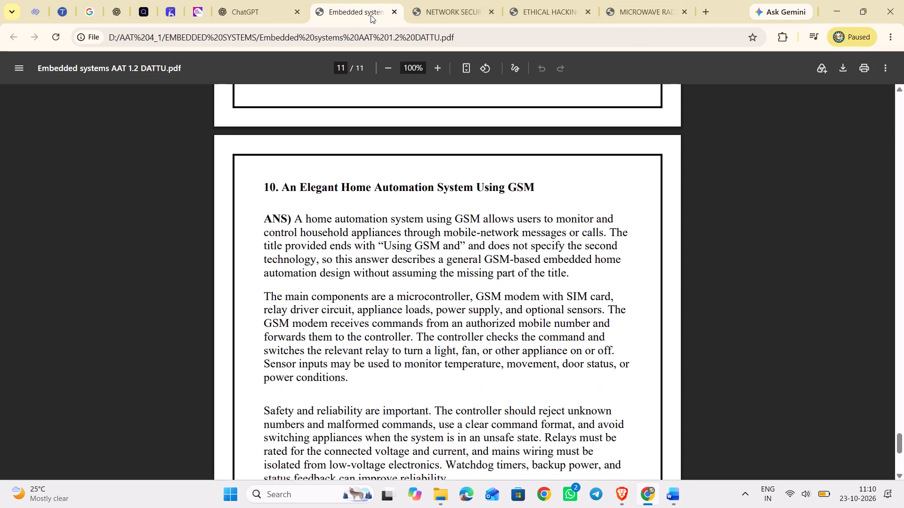
{"action": "scroll", "coordinate": [369, 266], "scroll_direction": "up", "scroll_amount": 11}
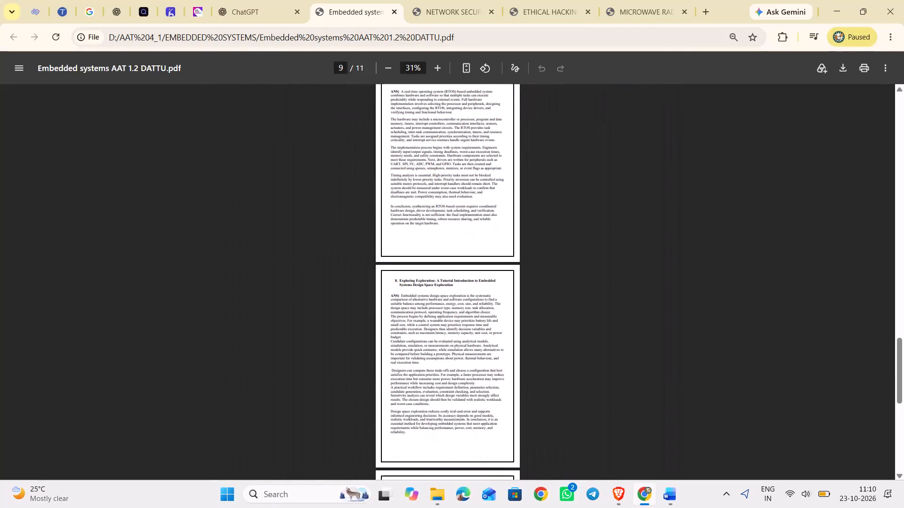
{"action": "scroll", "coordinate": [369, 266], "scroll_direction": "up", "scroll_amount": 9}
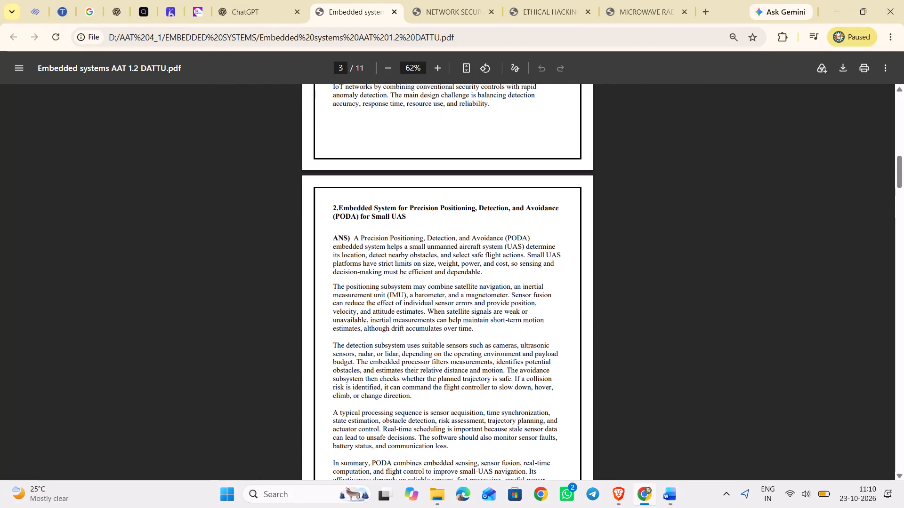
Switch to the Samvidha portal in Brave and reopen the AAT-I upload page.
{"action": "key", "text": "alt+Tab"}
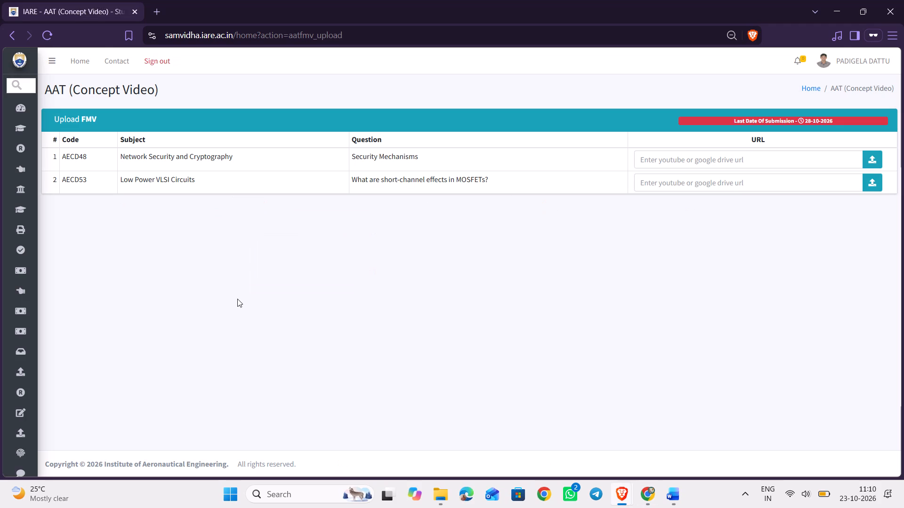
{"action": "scroll", "coordinate": [237, 299], "scroll_direction": "right", "scroll_amount": 7}
{"action": "left_click", "coordinate": [34, 449]}
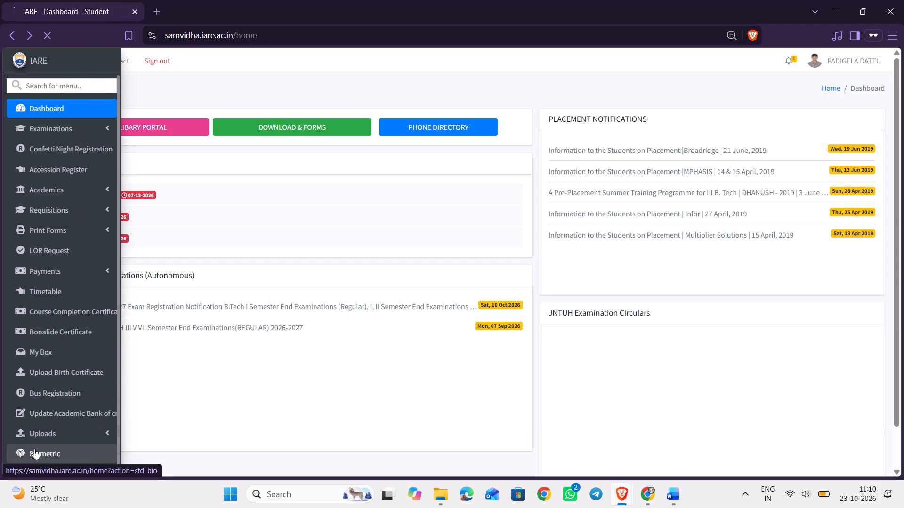
{"action": "left_click", "coordinate": [45, 425]}
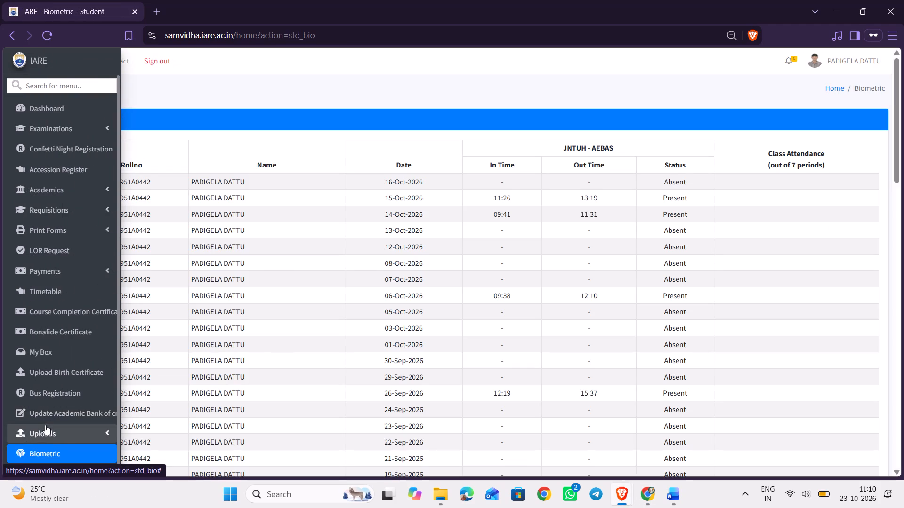
{"action": "scroll", "coordinate": [45, 425], "scroll_direction": "down", "scroll_amount": 6}
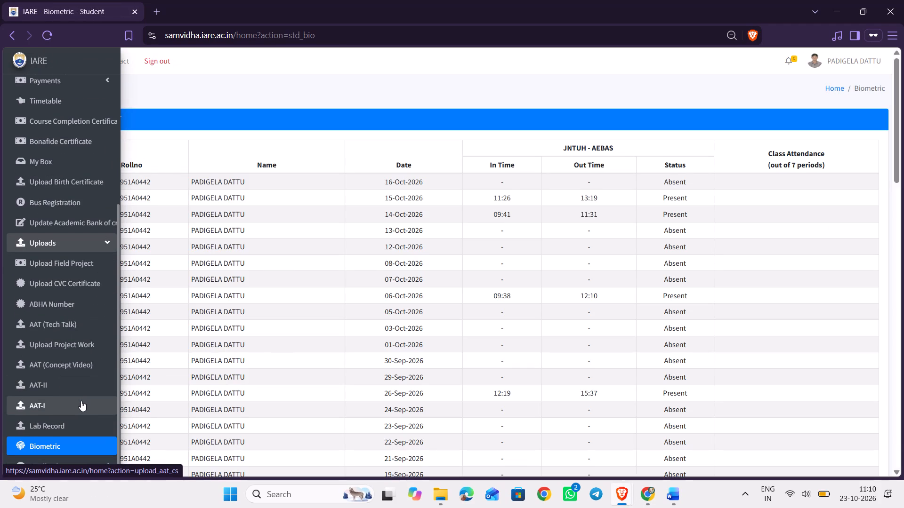
{"action": "left_click", "coordinate": [87, 401]}
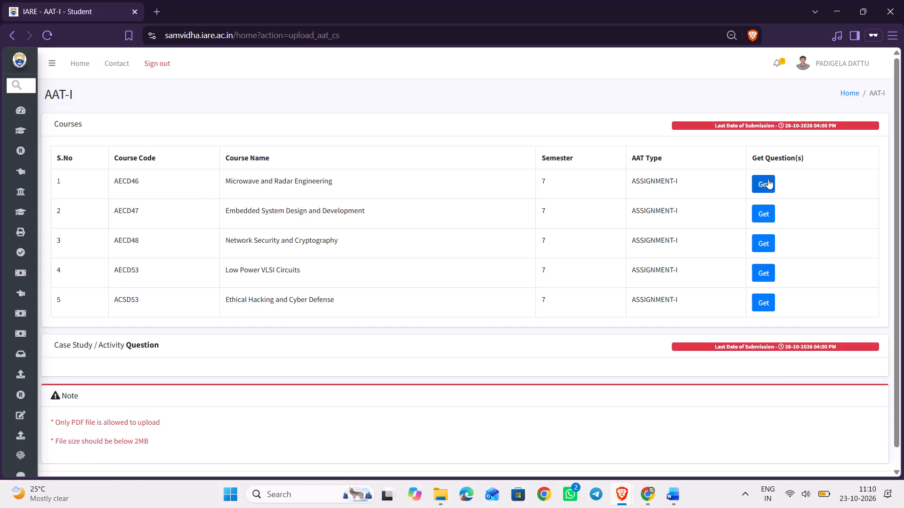
Get the AECD46 Microwave and Radar Engineering questions and compare them with those in "MICROWAVE RADAR AAT 1.2 DATTU.pdf" in Chrome.
{"action": "left_click", "coordinate": [768, 179]}
{"action": "left_click", "coordinate": [681, 219]}
{"action": "key", "text": "alt+Tab"}
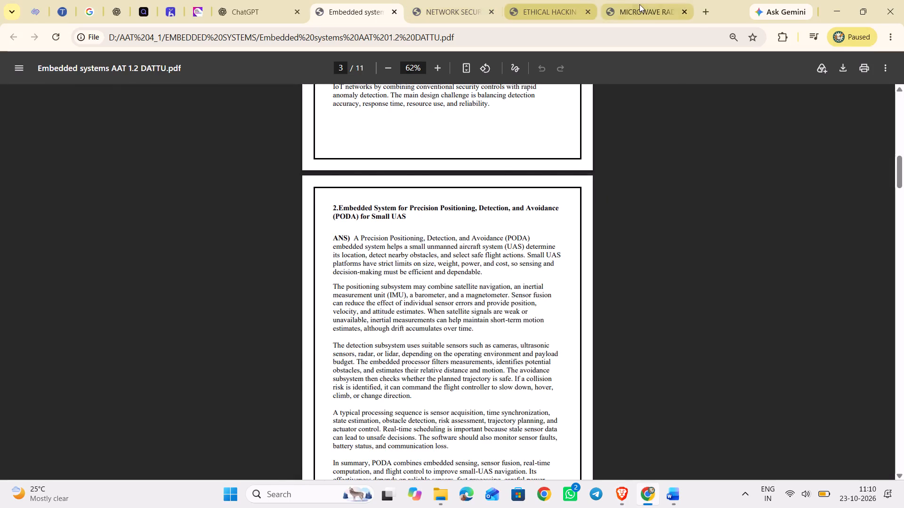
{"action": "left_click", "coordinate": [639, 4]}
{"action": "scroll", "coordinate": [434, 302], "scroll_direction": "down", "scroll_amount": 8}
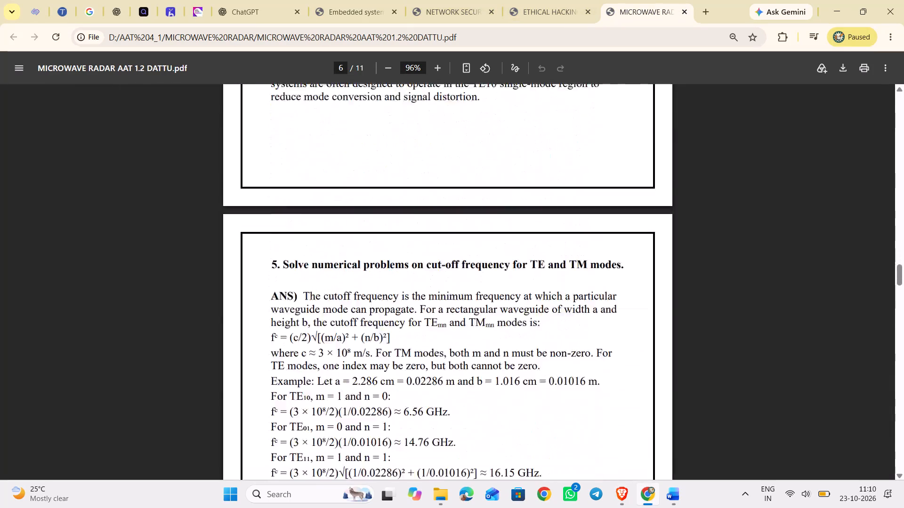
{"action": "scroll", "coordinate": [434, 302], "scroll_direction": "down", "scroll_amount": 9}
{"action": "key", "text": "alt+Tab"}
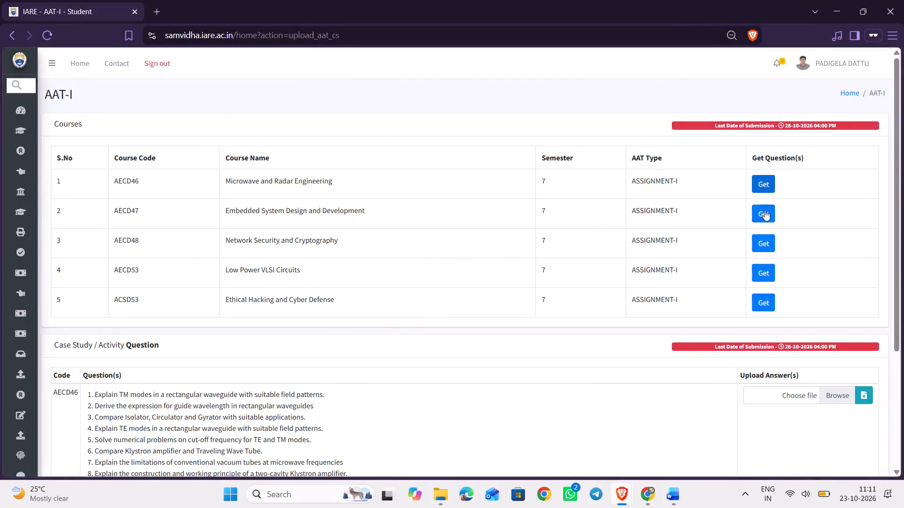
Get the AECD47 Embedded System Design and Development questions and compare them with those in "Embedded systems AAT 1.2 DATTU.pdf" in Chrome.
{"action": "left_click", "coordinate": [764, 212]}
{"action": "left_click", "coordinate": [709, 243]}
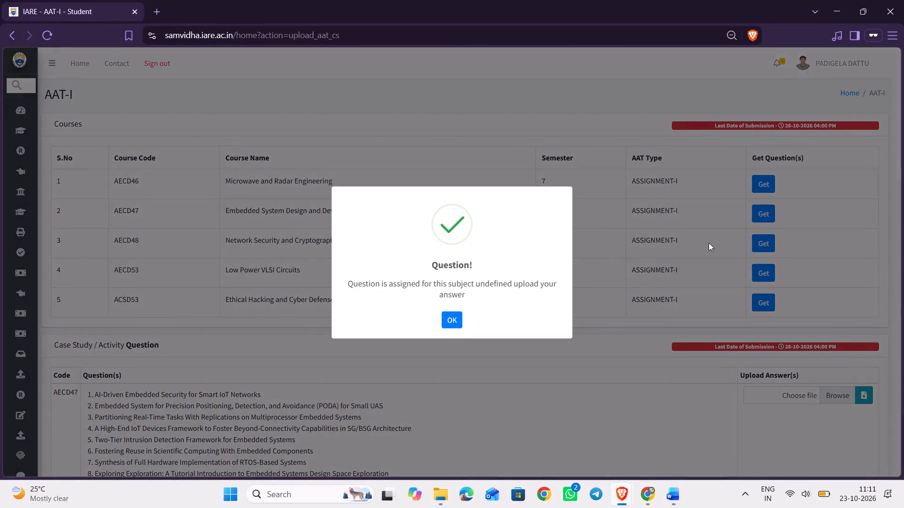
{"action": "key", "text": "alt+Tab"}
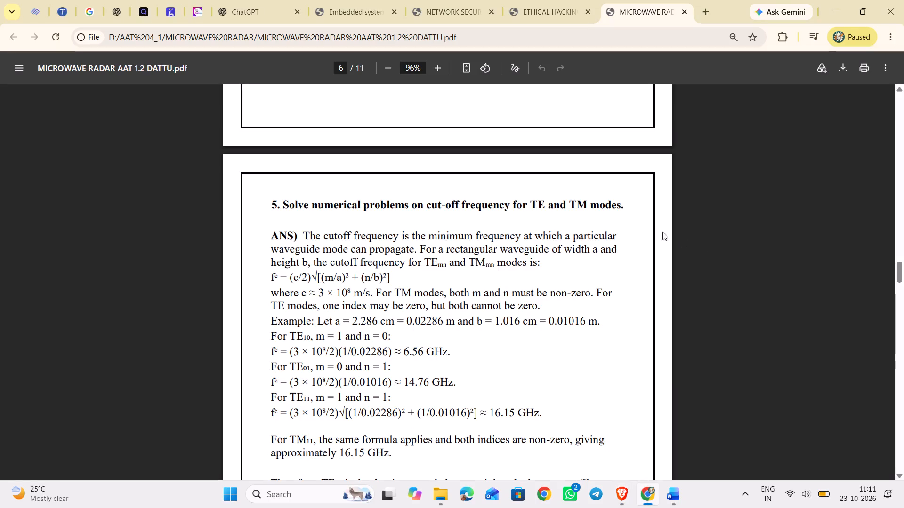
{"action": "key", "text": "alt+Tab"}
{"action": "key", "text": "alt+Tab"}
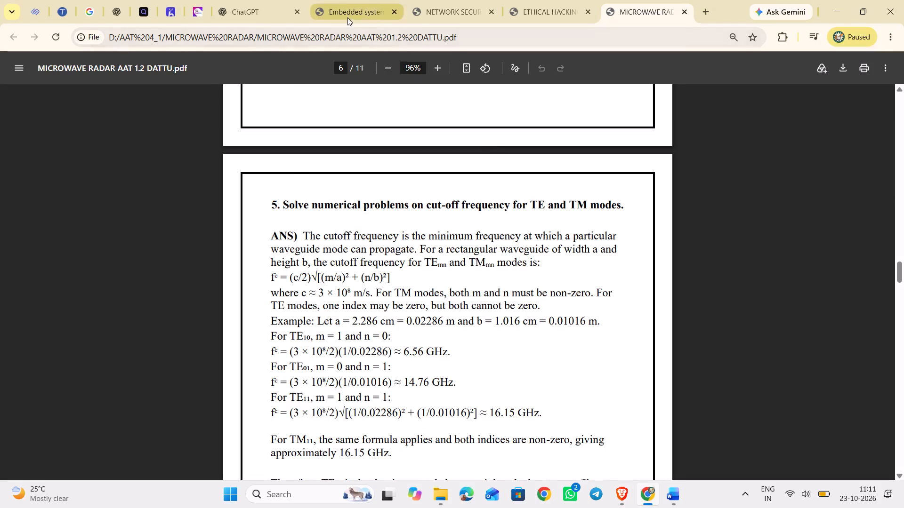
{"action": "left_click", "coordinate": [347, 17]}
{"action": "scroll", "coordinate": [411, 331], "scroll_direction": "down", "scroll_amount": 8}
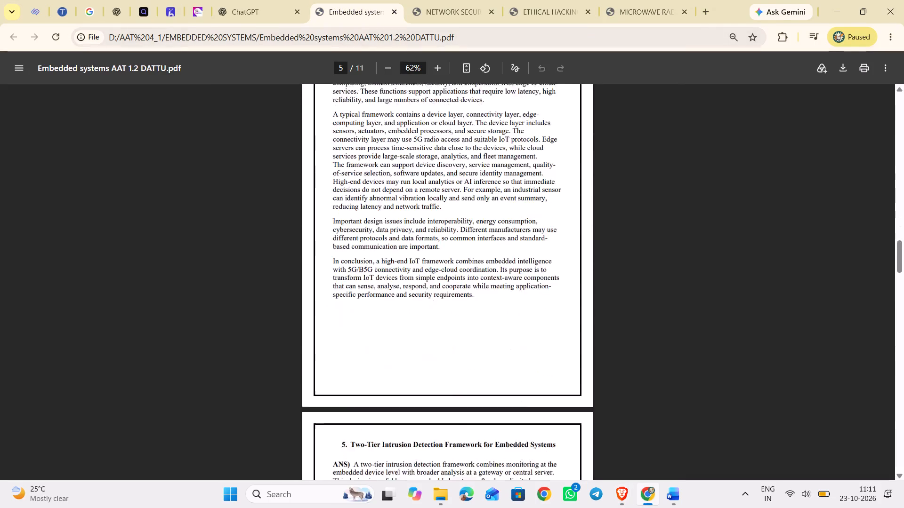
{"action": "scroll", "coordinate": [411, 331], "scroll_direction": "down", "scroll_amount": 12}
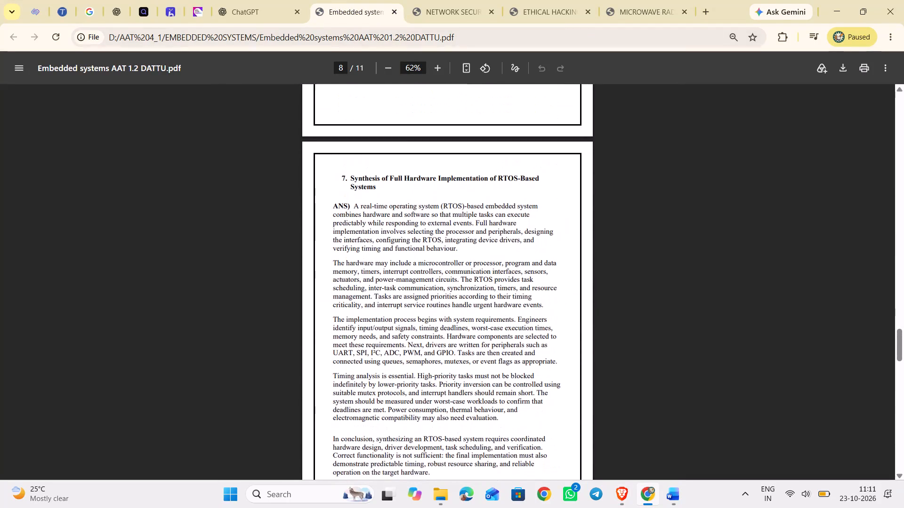
Get the AECD48 Network Security and Cryptography questions in Brave and compare them with those in "NETWORK SECURITY AAT 1.2 DATTU.pdf" in Chrome.
{"action": "key", "text": "alt+Tab"}
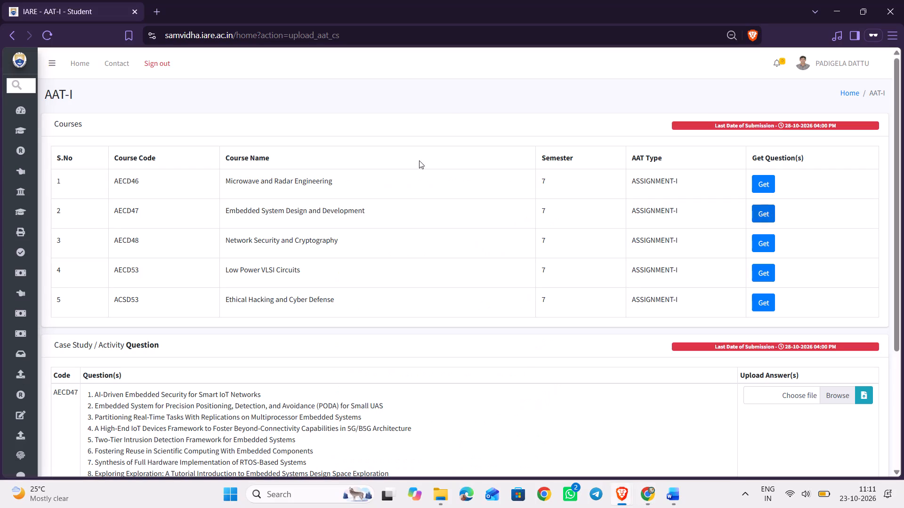
{"action": "left_click", "coordinate": [757, 241]}
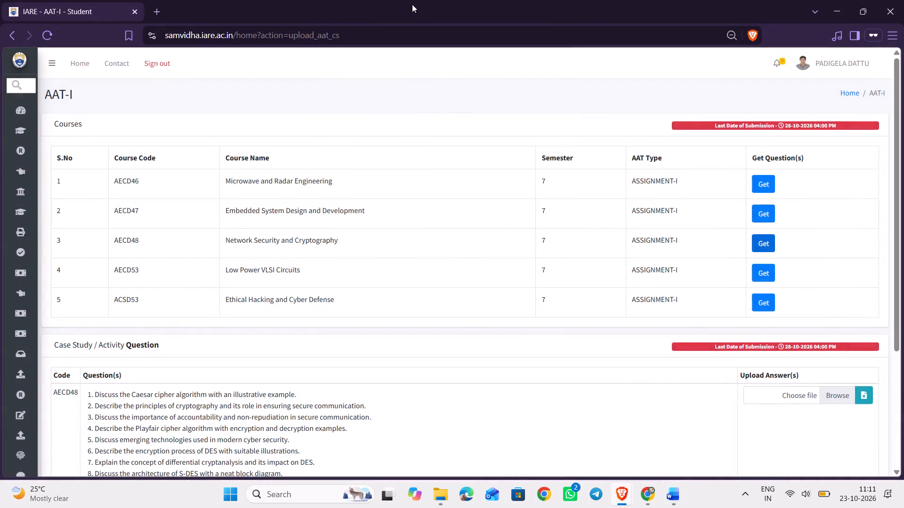
{"action": "key", "text": "alt+Tab"}
{"action": "left_click", "coordinate": [460, 8]}
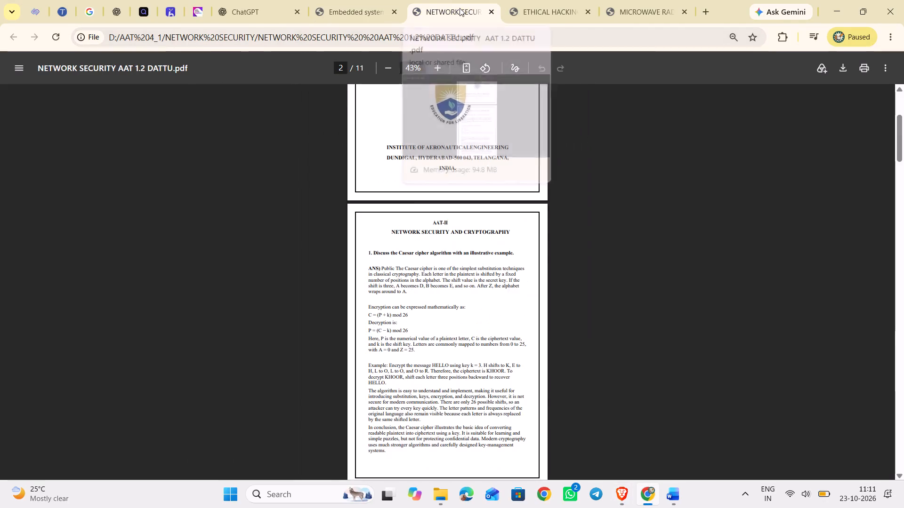
{"action": "scroll", "coordinate": [405, 268], "scroll_direction": "down", "scroll_amount": 11}
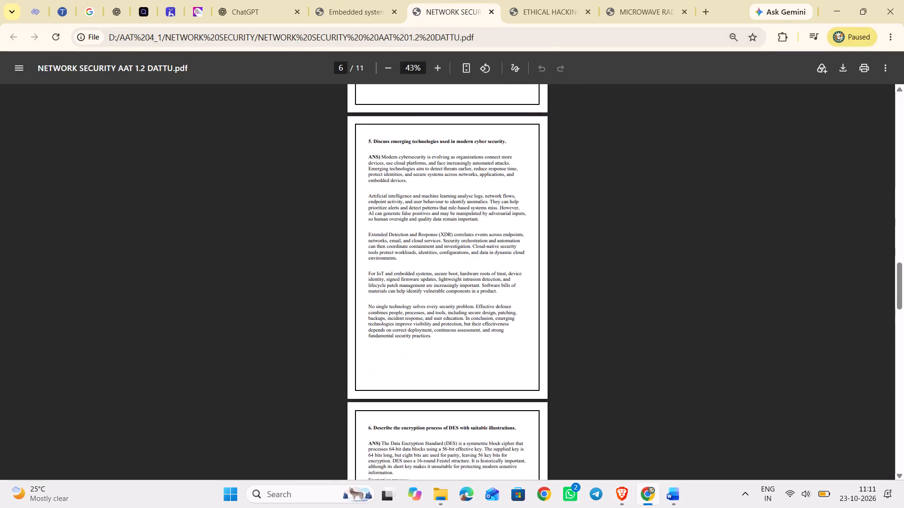
{"action": "scroll", "coordinate": [405, 268], "scroll_direction": "down", "scroll_amount": 4}
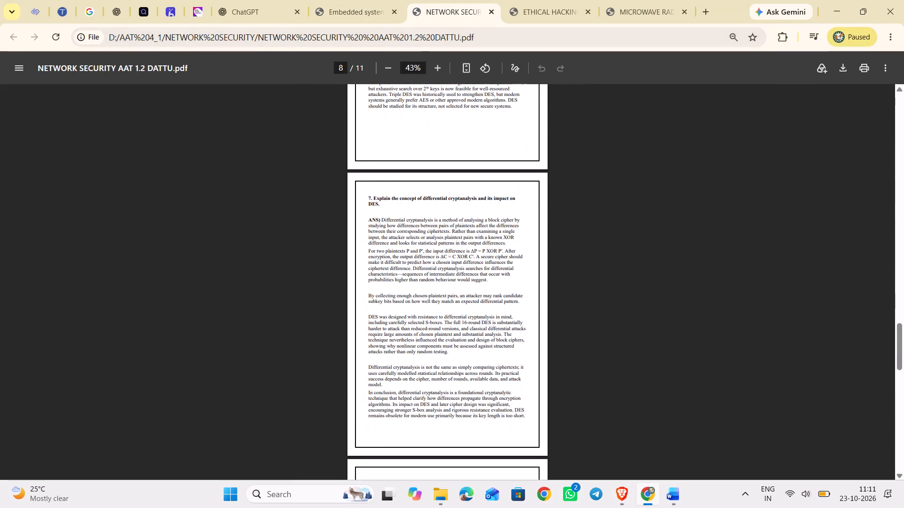
Get the ACSD53 Ethical Hacking and Cyber Defense questions in Brave and compare them with those in "ETHICAL HACKING AAT 1.1.pdf" in Chrome.
{"action": "key", "text": "alt+Tab"}
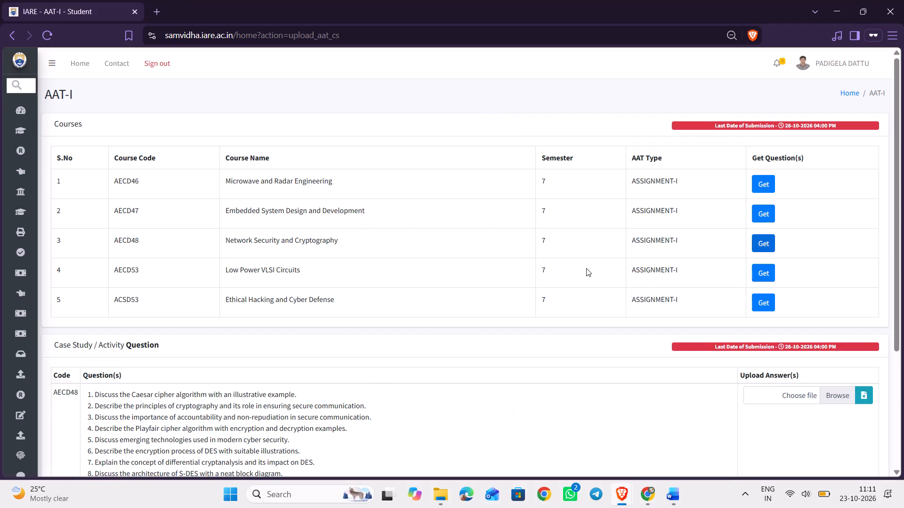
{"action": "left_click", "coordinate": [761, 302]}
{"action": "left_click", "coordinate": [697, 315]}
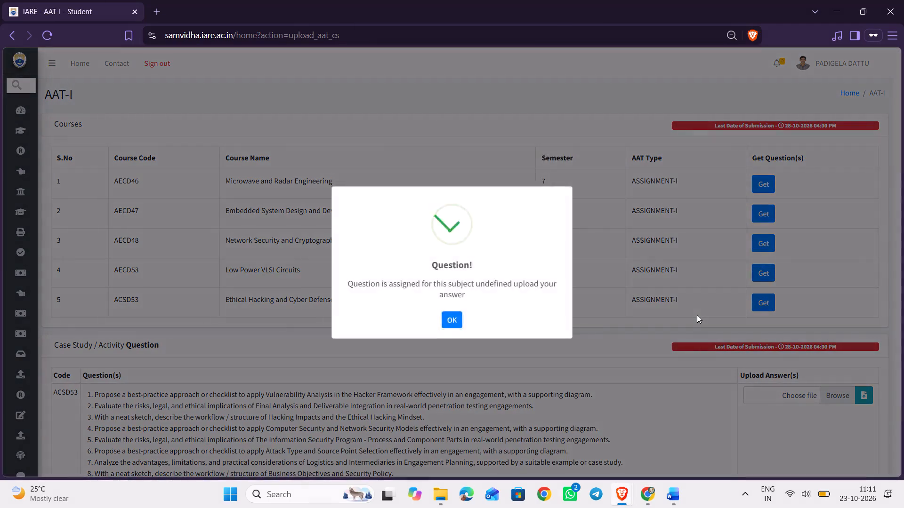
{"action": "key", "text": "alt+Tab"}
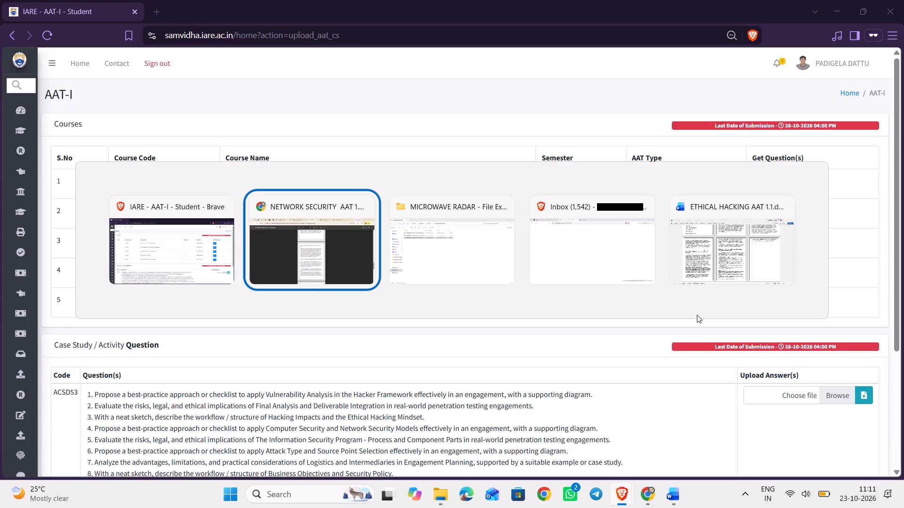
{"action": "key", "text": "alt+Escape"}
{"action": "key", "text": "alt+Tab"}
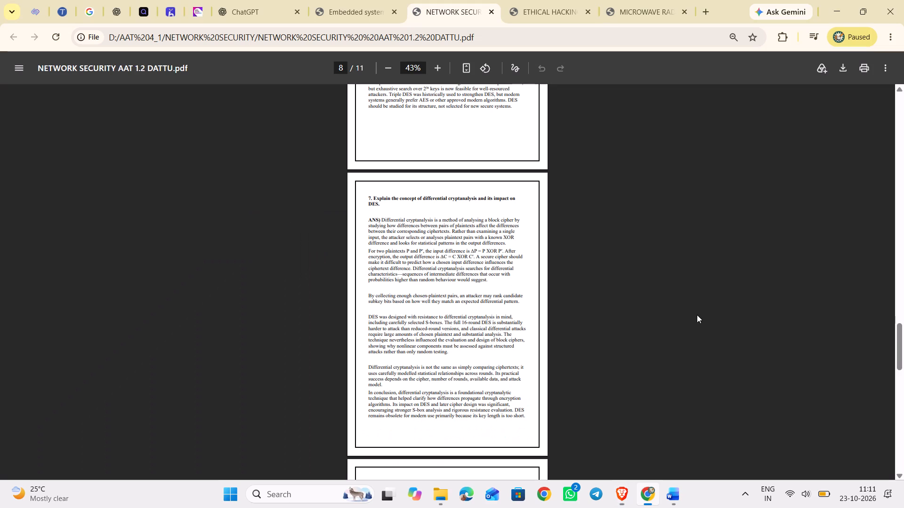
{"action": "scroll", "coordinate": [630, 15], "scroll_direction": "left", "scroll_amount": 1}
{"action": "left_click", "coordinate": [553, 14]}
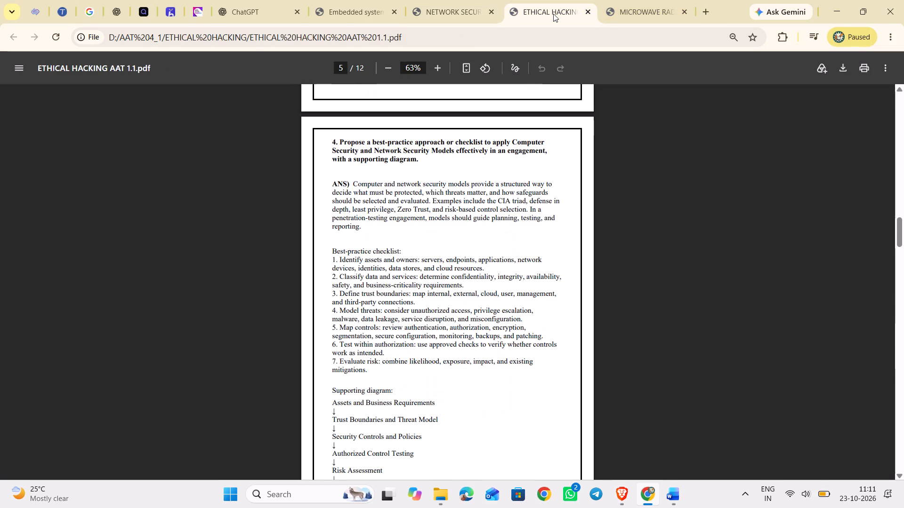
{"action": "scroll", "coordinate": [407, 320], "scroll_direction": "down", "scroll_amount": 6}
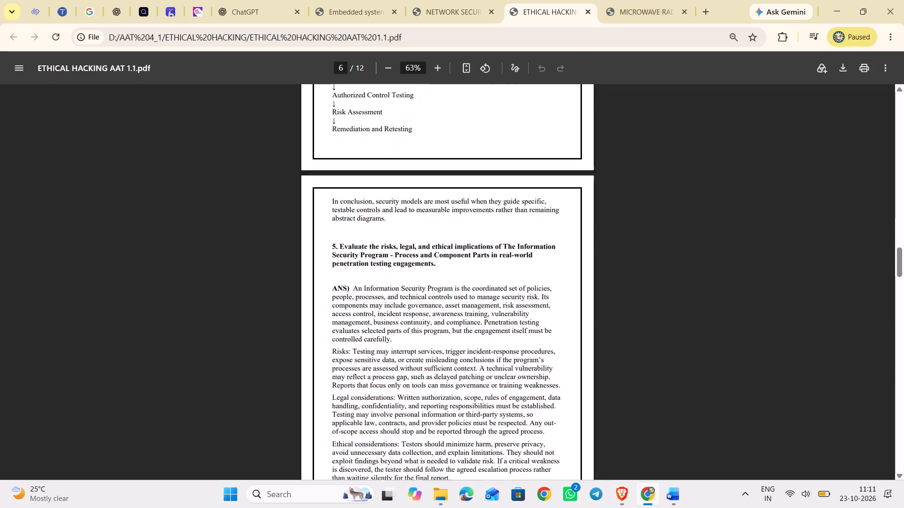
{"action": "scroll", "coordinate": [407, 320], "scroll_direction": "down", "scroll_amount": 8}
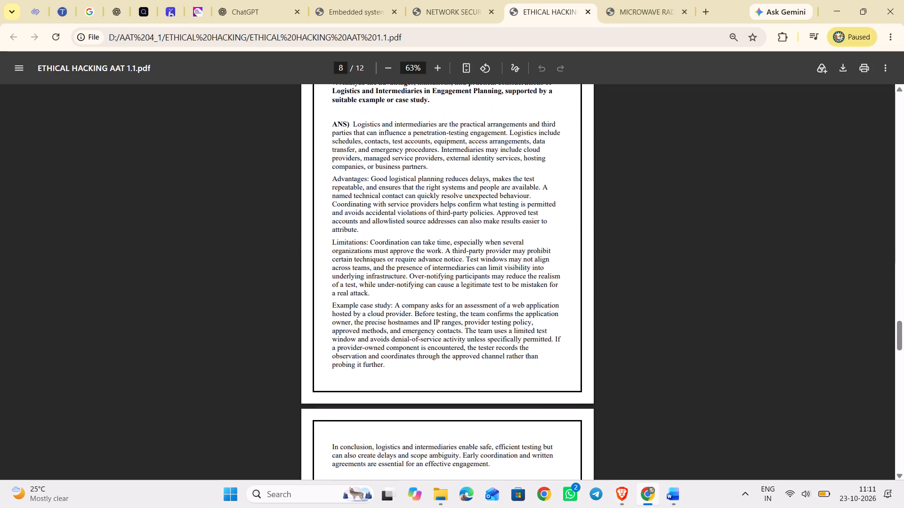
{"action": "scroll", "coordinate": [407, 320], "scroll_direction": "down", "scroll_amount": 4}
{"action": "scroll", "coordinate": [407, 320], "scroll_direction": "up", "scroll_amount": 2}
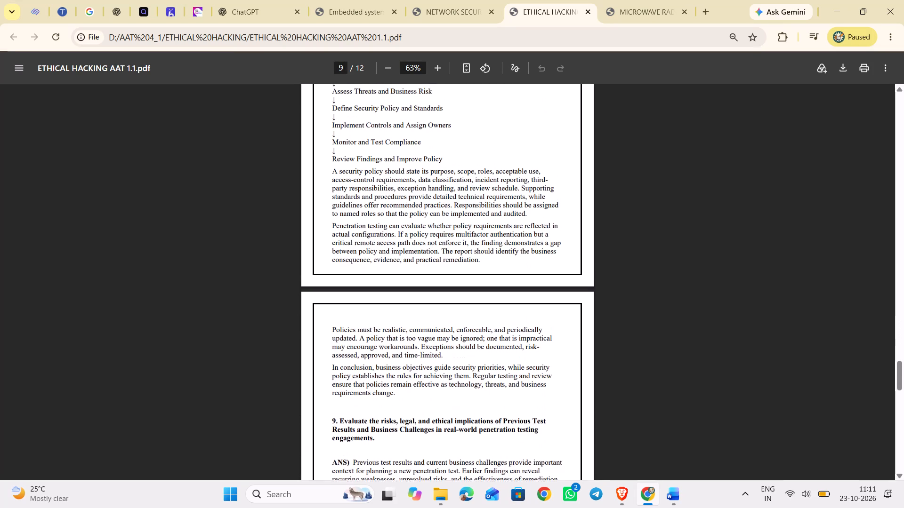
{"action": "scroll", "coordinate": [407, 320], "scroll_direction": "up", "scroll_amount": 3}
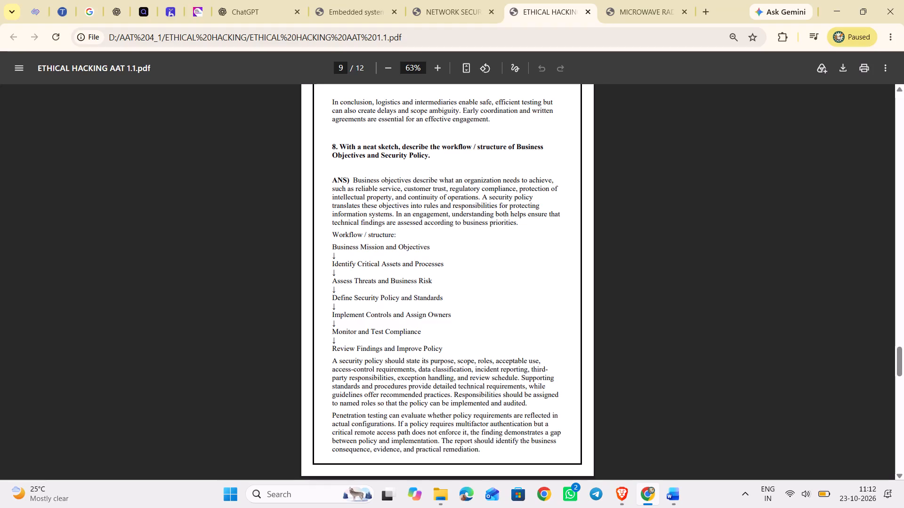
{"action": "key", "text": "alt+Tab"}
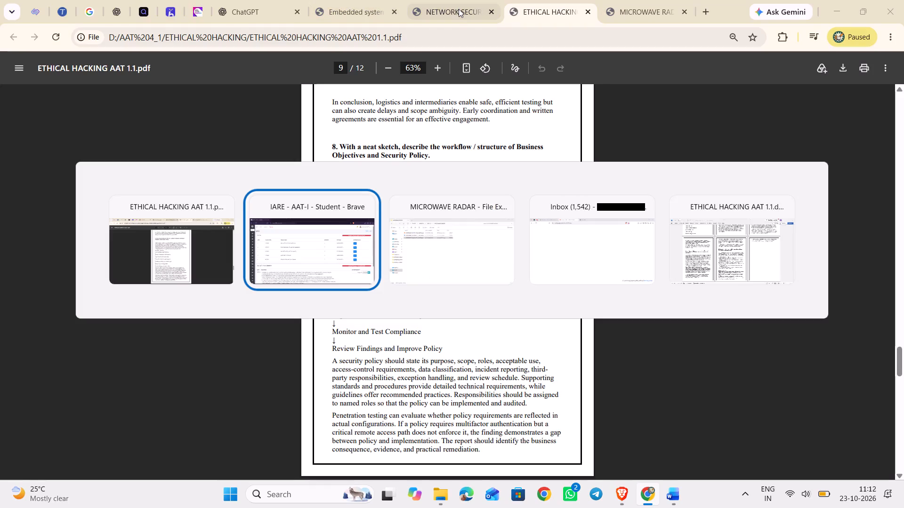
{"action": "scroll", "coordinate": [444, 327], "scroll_direction": "down", "scroll_amount": 5}
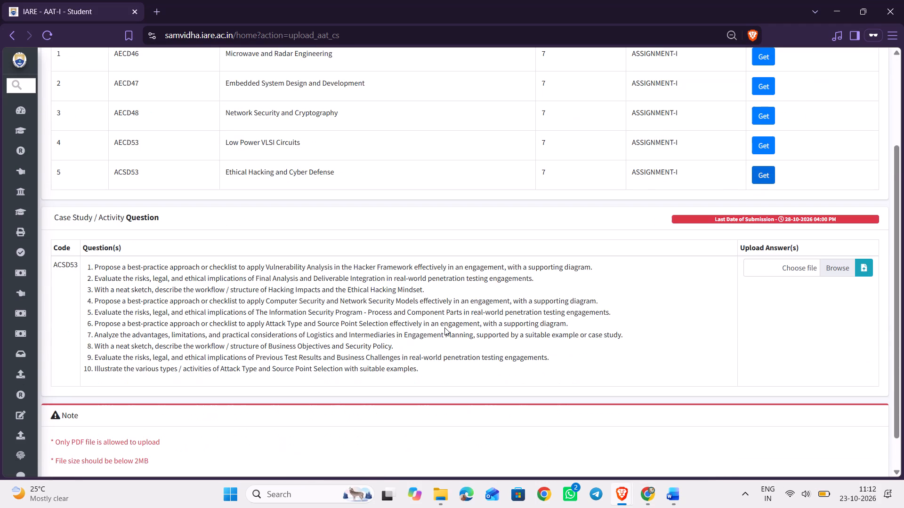
{"action": "scroll", "coordinate": [444, 327], "scroll_direction": "up", "scroll_amount": 6}
Reopen the AAT (Concept Video) upload page and examine the questions assigned for its subjects.
{"action": "scroll", "coordinate": [646, 320], "scroll_direction": "right", "scroll_amount": 6}
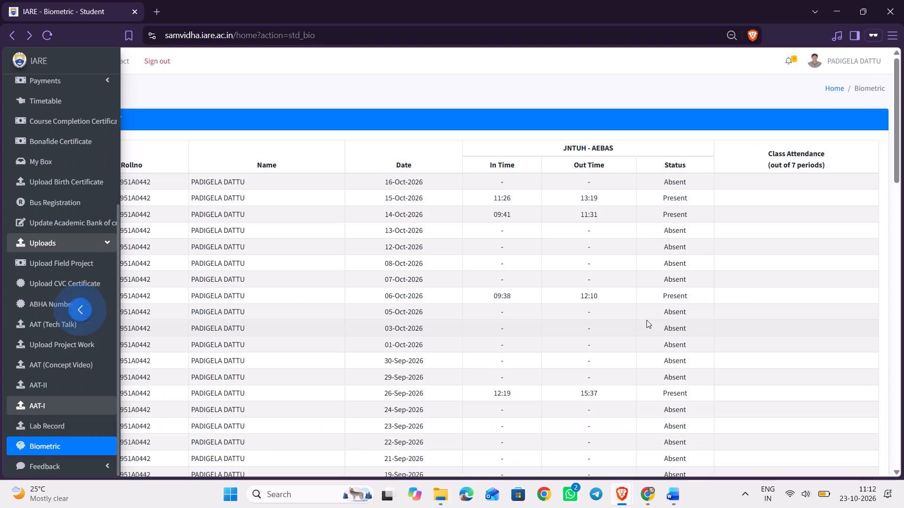
{"action": "left_click", "coordinate": [87, 360]}
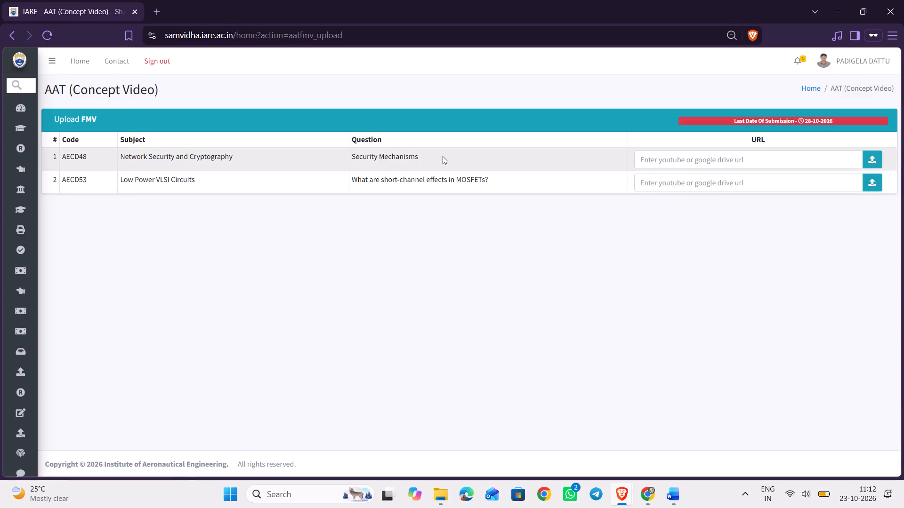
{"action": "triple_click", "coordinate": [443, 156]}
{"action": "left_click", "coordinate": [443, 156]}
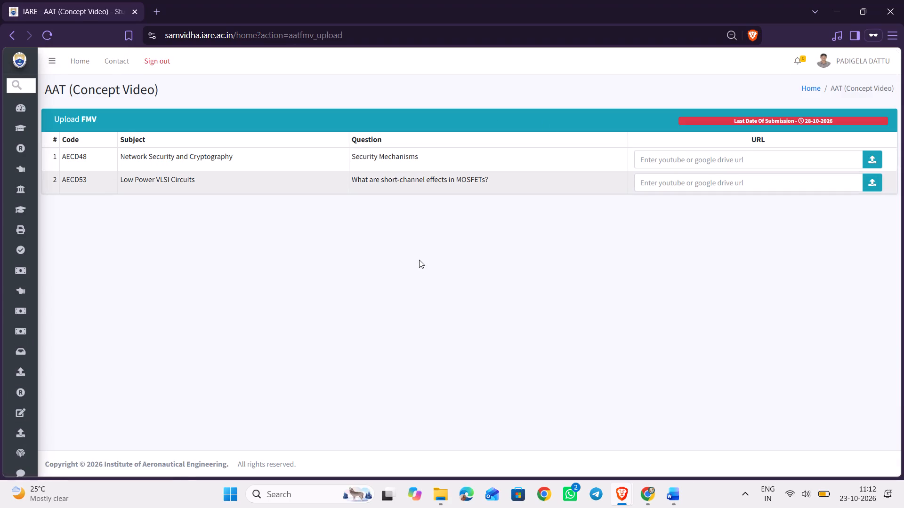
{"action": "left_click", "coordinate": [419, 260]}
Switch to File Explorer and close the window showing the MICROWAVE RADAR folder.
{"action": "key", "text": "alt+Tab"}
{"action": "key", "text": "alt+Tab"}
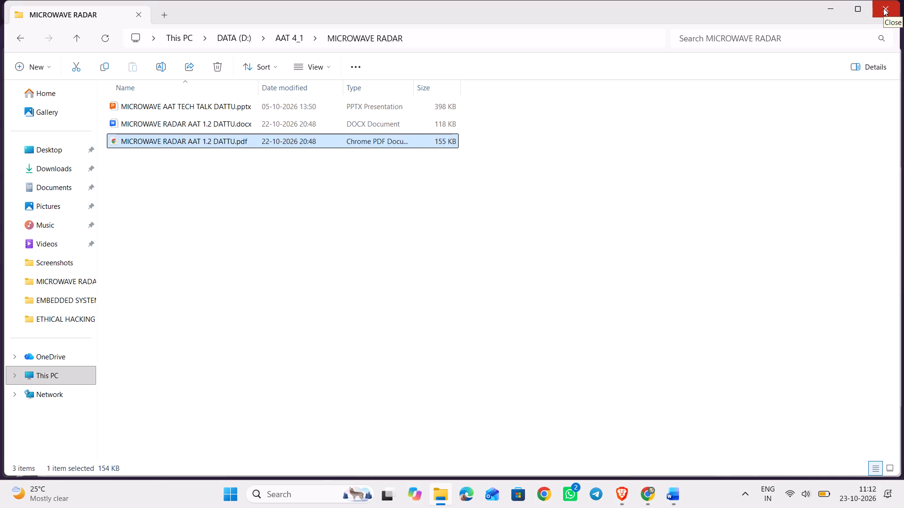
{"action": "left_click", "coordinate": [883, 8]}
Switch to the "ETHICAL HACKING AAT 1.1.docx" document in Word.
{"action": "key", "text": "alt+Tab"}
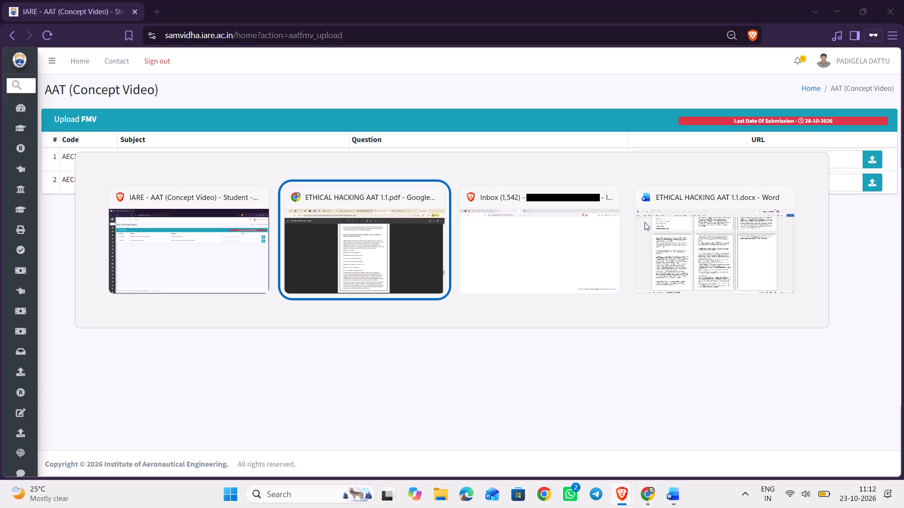
{"action": "key", "text": "alt+Tab"}
{"action": "key", "text": "alt+Tab"}
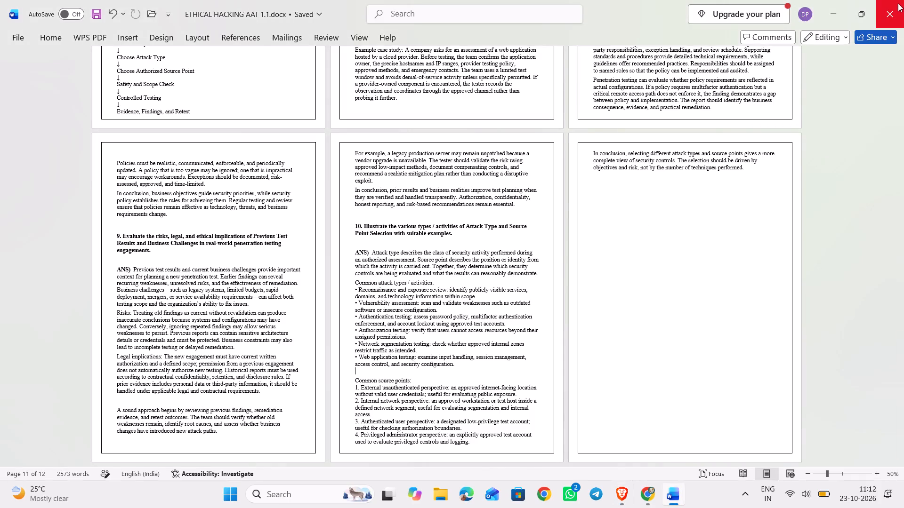
Close the "ETHICAL HACKING AAT 1.1.docx" document in Word.
{"action": "left_click", "coordinate": [889, 13]}
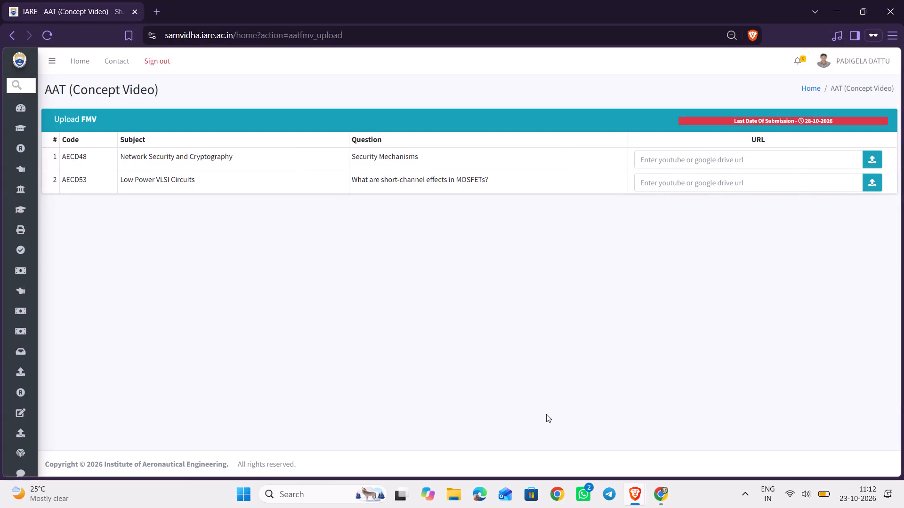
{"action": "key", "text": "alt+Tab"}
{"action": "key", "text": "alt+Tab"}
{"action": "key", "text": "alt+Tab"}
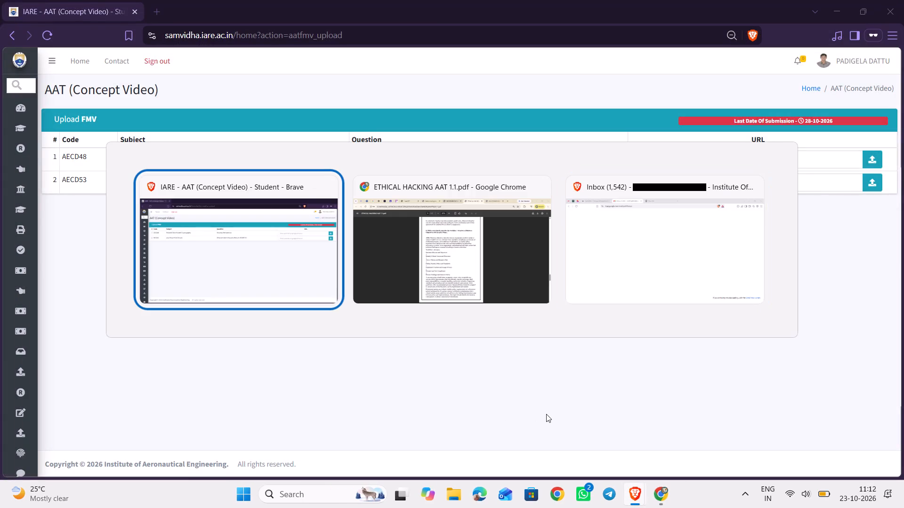
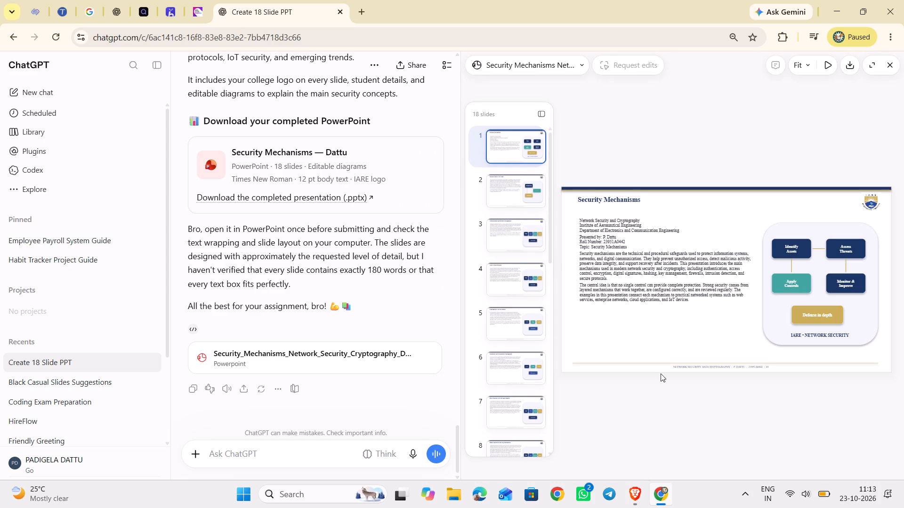
Examine the layout and content of the Security Mechanisms slides, viewing slides 18, 16, 14 and 3.
{"action": "scroll", "coordinate": [648, 400], "scroll_direction": "down", "scroll_amount": 15}
{"action": "scroll", "coordinate": [515, 281], "scroll_direction": "down", "scroll_amount": 13}
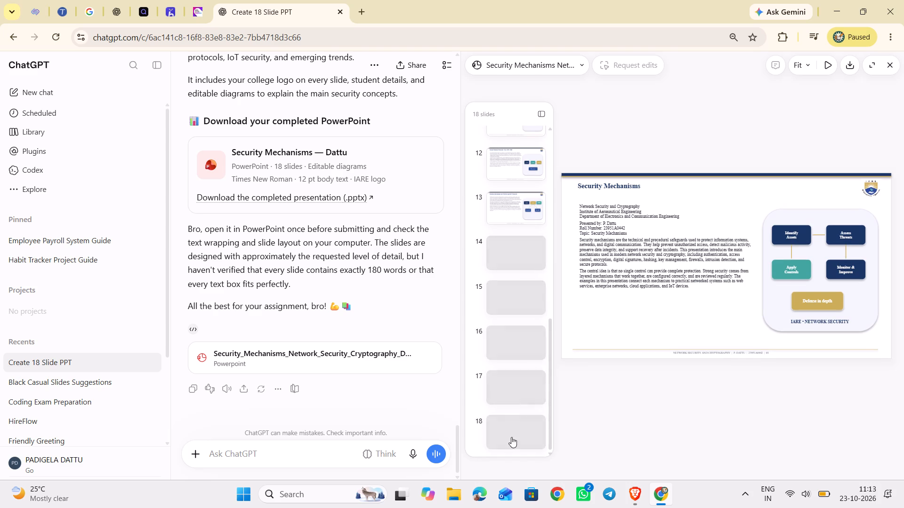
{"action": "left_click", "coordinate": [520, 429]}
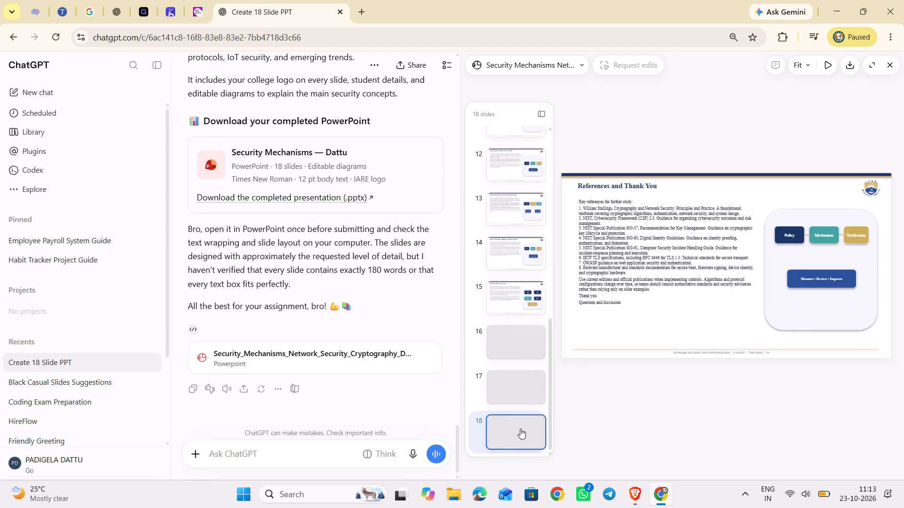
{"action": "left_click", "coordinate": [528, 343]}
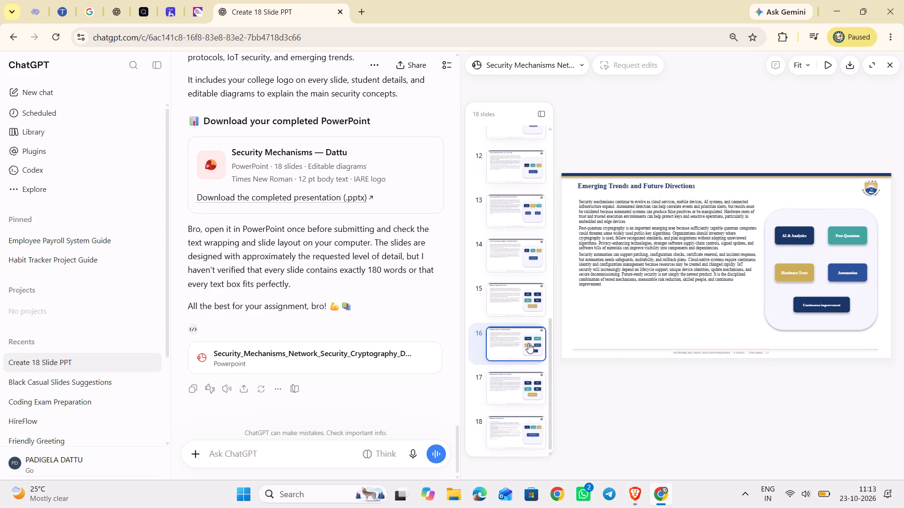
{"action": "left_click", "coordinate": [514, 246]}
{"action": "scroll", "coordinate": [514, 246], "scroll_direction": "up", "scroll_amount": 8}
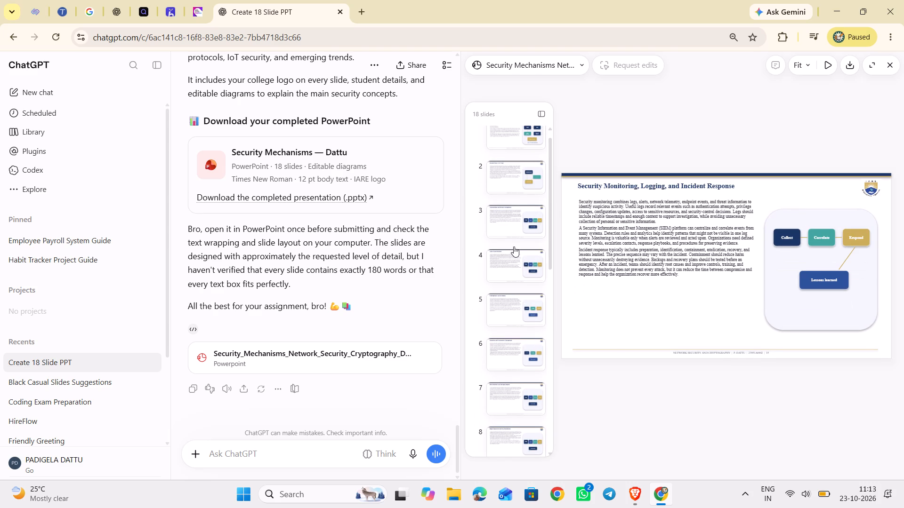
{"action": "left_click", "coordinate": [514, 243]}
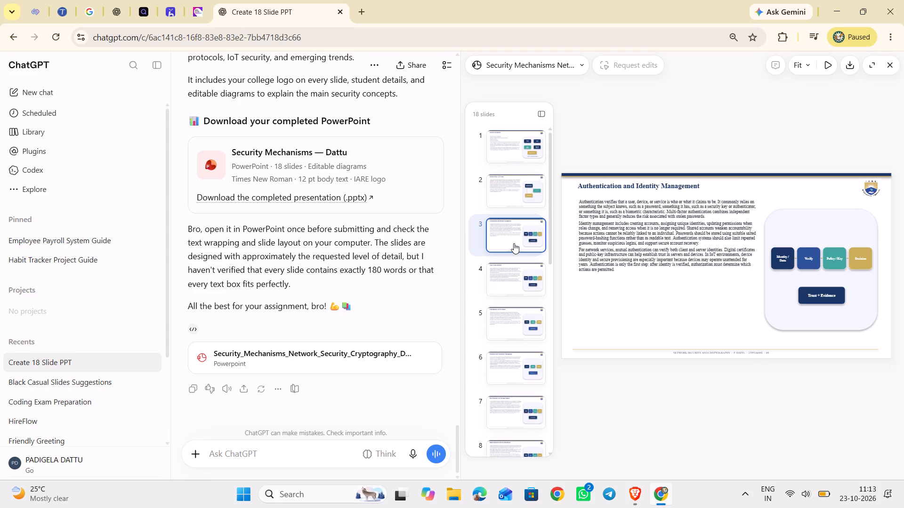